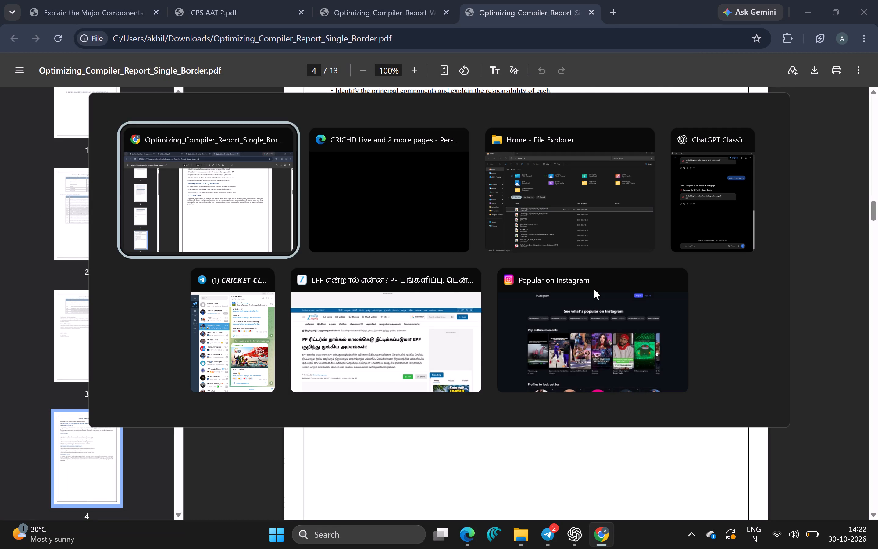
# Search the web for "pdf to ppt" in a new tab and open the iLovePDF PDF to PowerPoint converter.
pyautogui.click(611, 11)
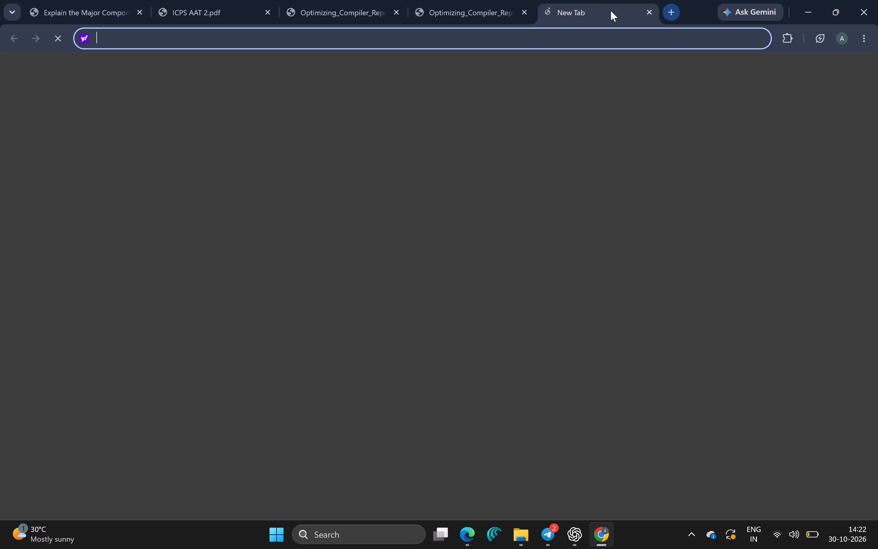
pyautogui.write('pdf to ppt')
pyautogui.press('Return')
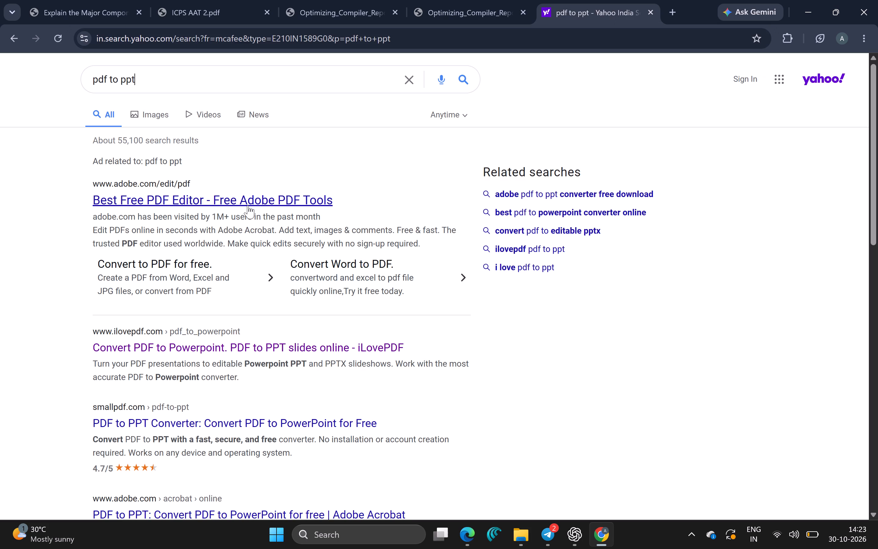
pyautogui.click(221, 351)
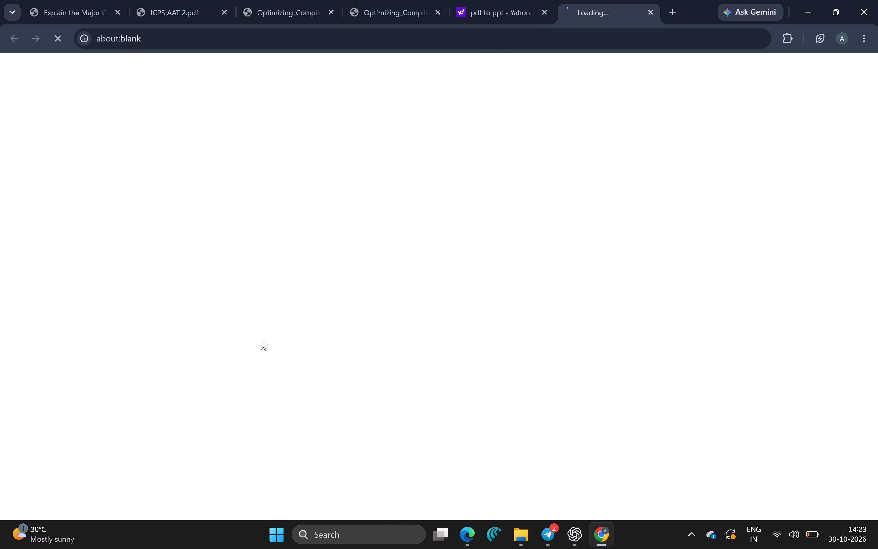
# Upload Optimizing_Compiler_Report_Single_Border.pdf to the converter and convert it to PPTX.
pyautogui.click(475, 213)
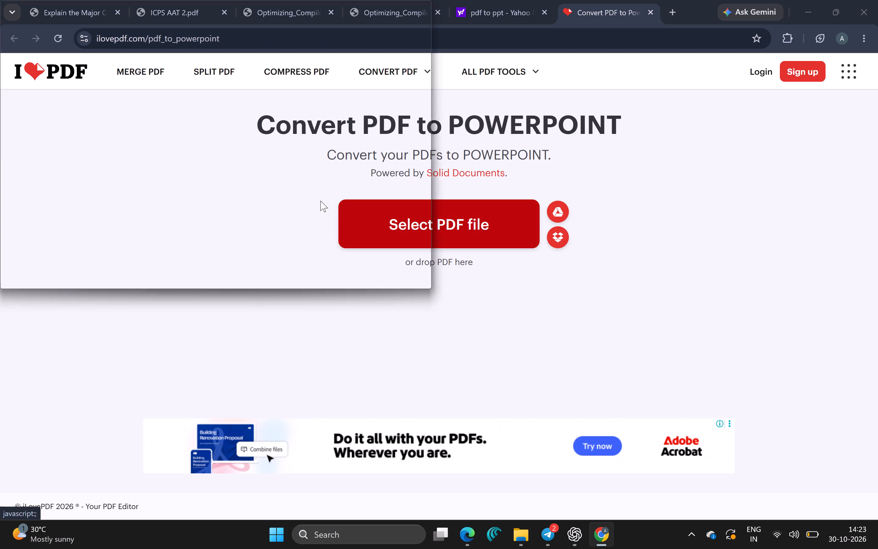
pyautogui.doubleClick(166, 104)
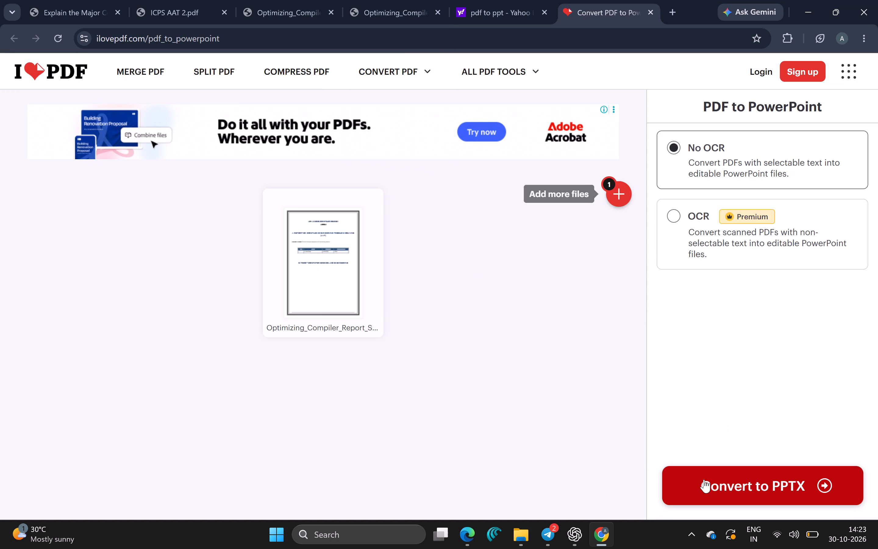
pyautogui.click(704, 479)
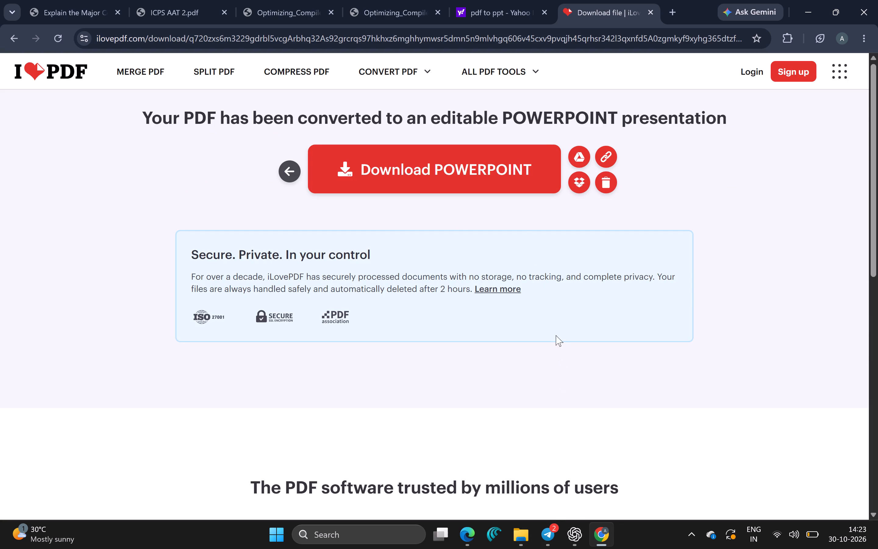
# Download the converted PowerPoint file and open it in PowerPoint with editing enabled.
pyautogui.click(486, 180)
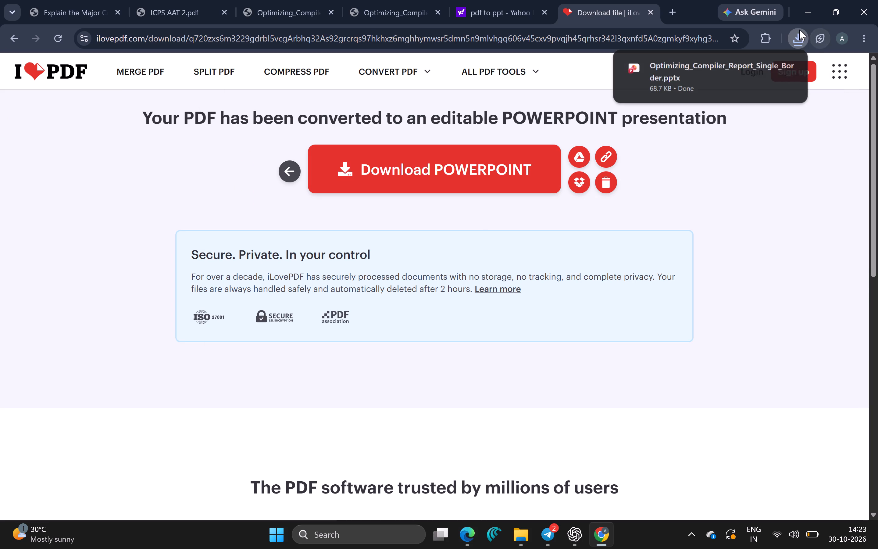
pyautogui.doubleClick(700, 57)
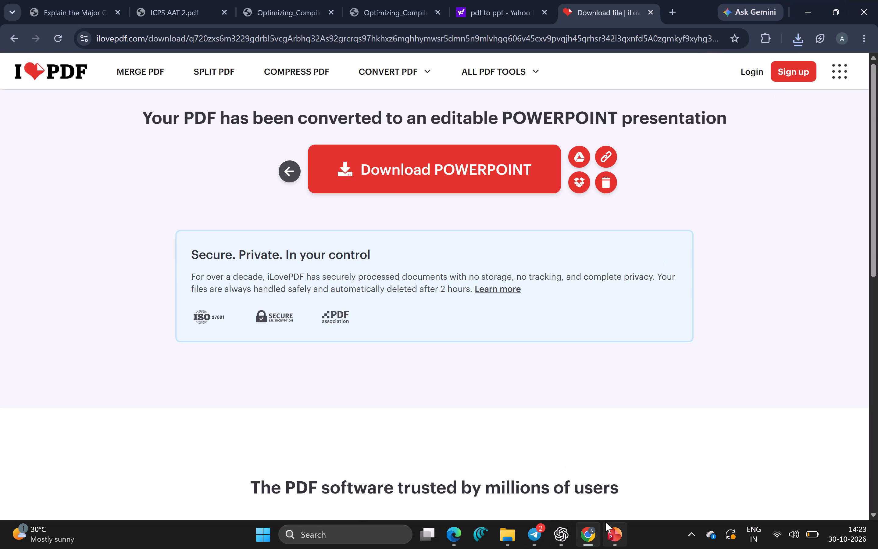
pyautogui.click(608, 525)
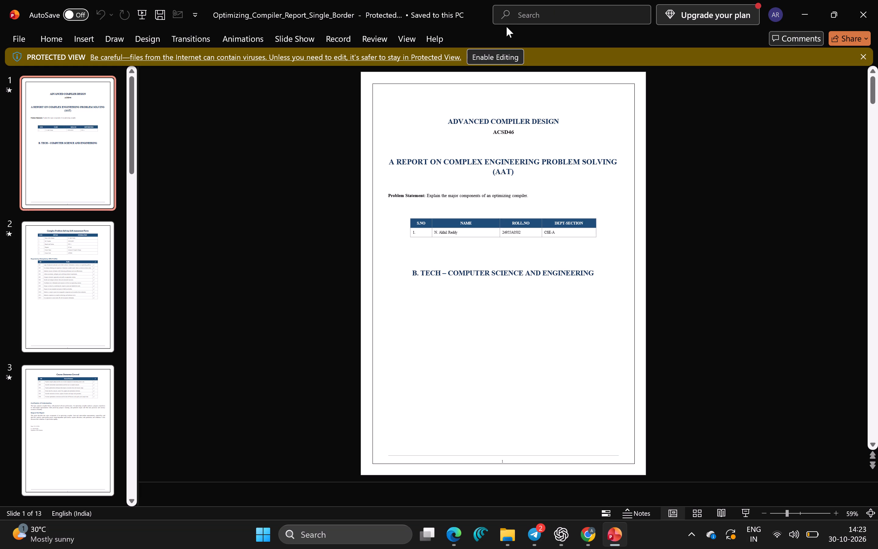
pyautogui.click(503, 60)
# Open the Traffic_Travel_Query_Interpretation_Route_Guidance_AITD19 presentation from the recent files in File Explorer.
pyautogui.click(502, 529)
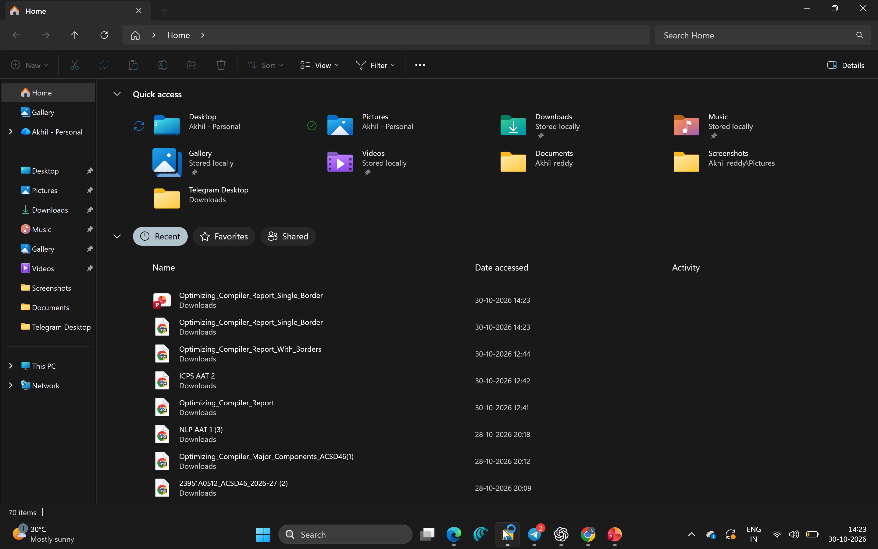
pyautogui.scroll(-2, 265, 388)
pyautogui.scroll(-2, 262, 454)
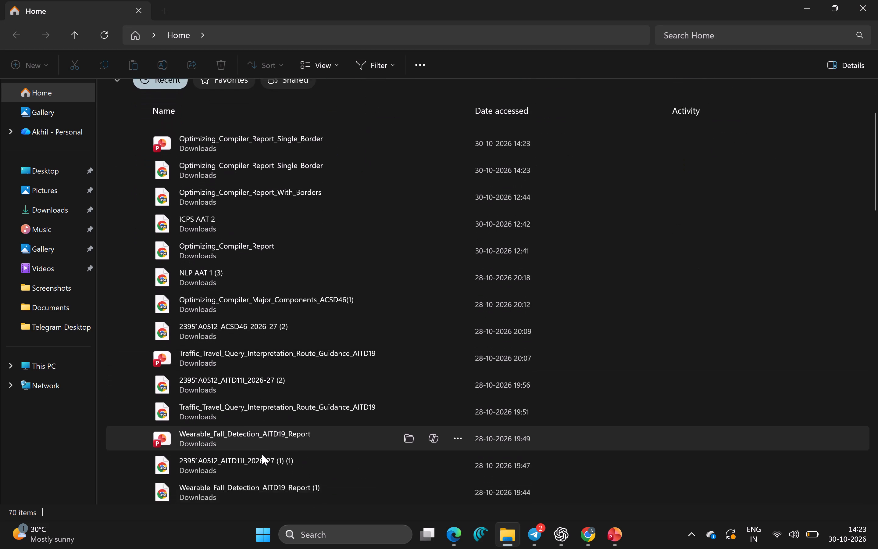
pyautogui.scroll(-3, 262, 454)
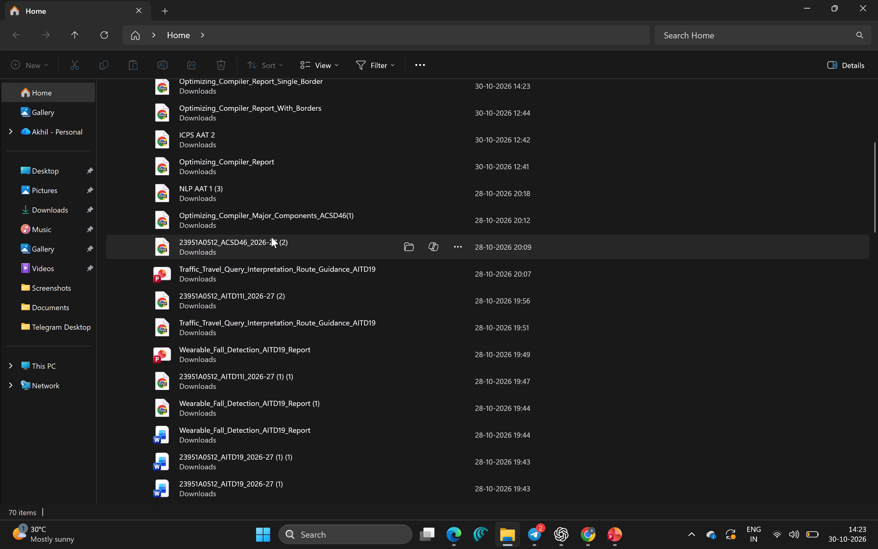
pyautogui.doubleClick(275, 272)
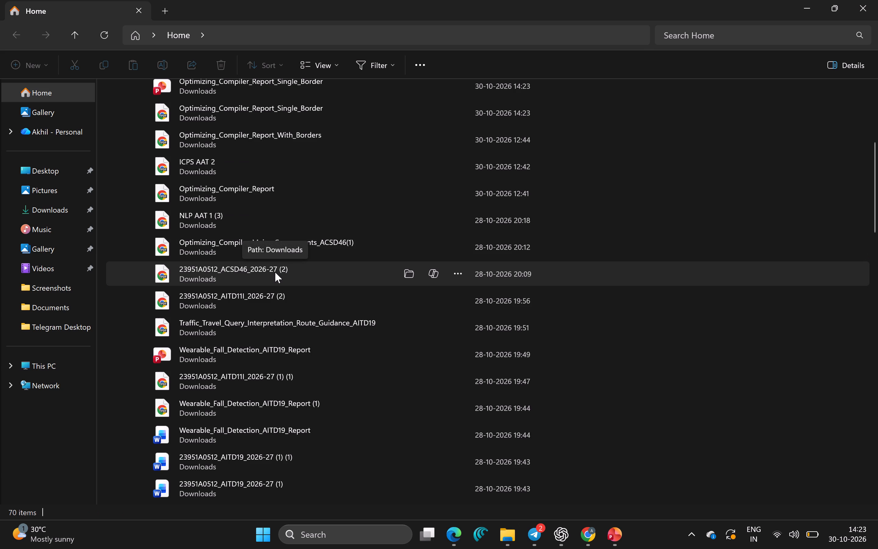
pyautogui.scroll(3, 278, 123)
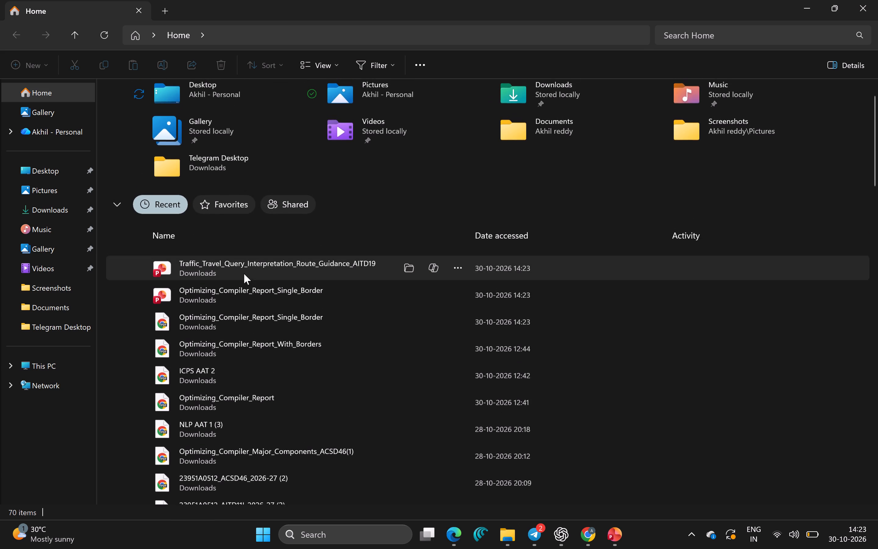
pyautogui.doubleClick(244, 272)
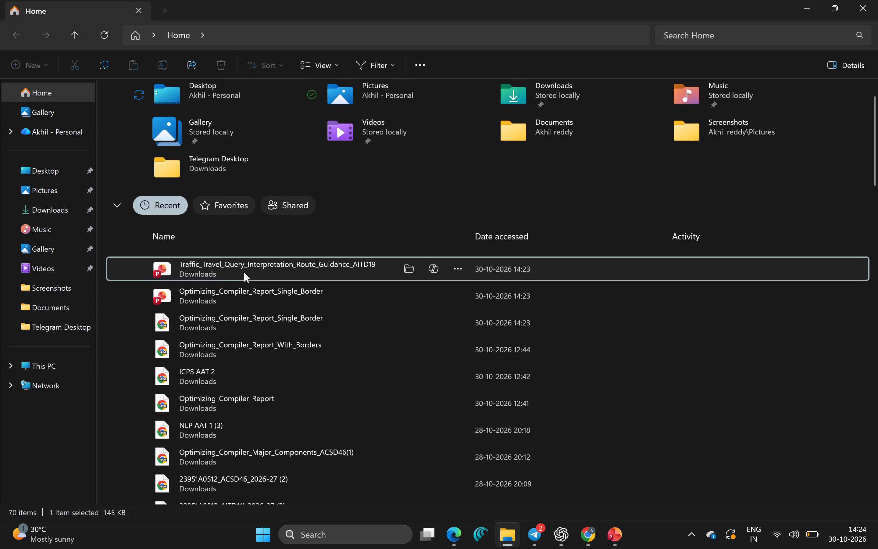
pyautogui.doubleClick(244, 272)
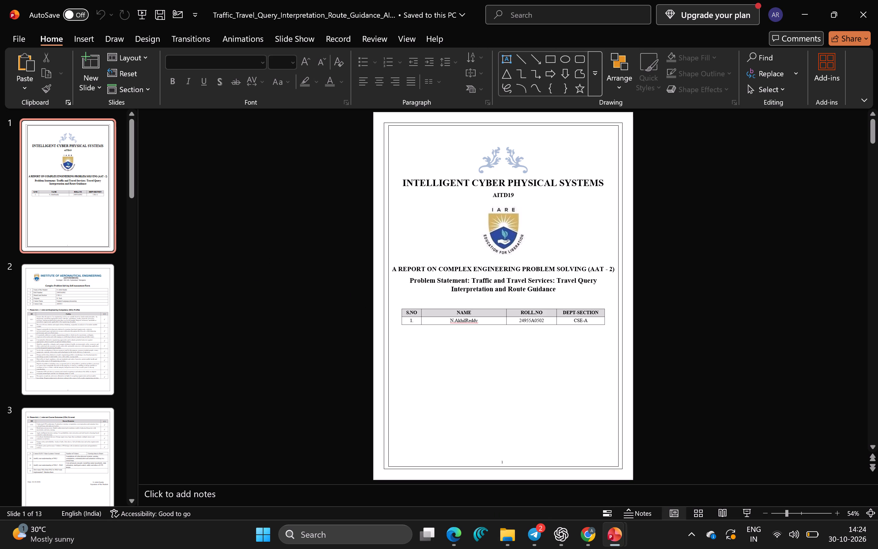
# Delete the traffic and travel topic text following "Problem Statement:" on slide 1, keeping that label.
pyautogui.click(594, 277)
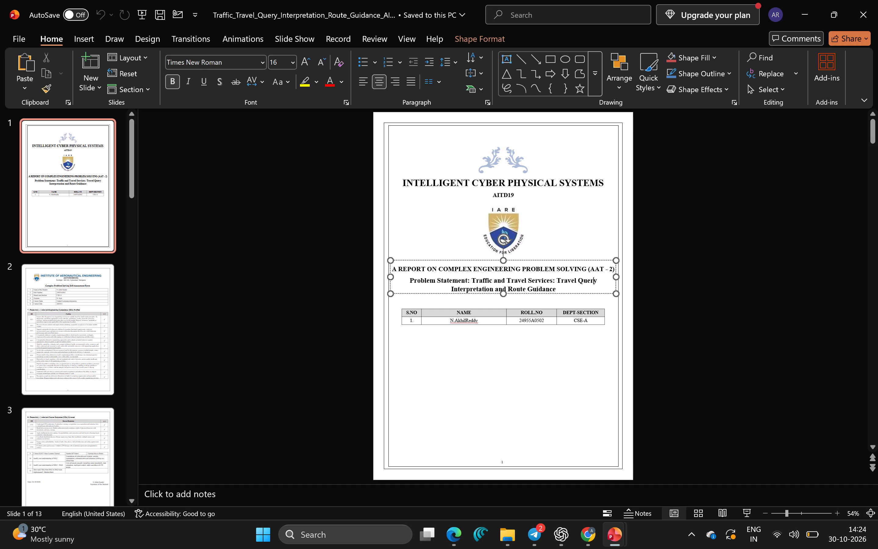
pyautogui.click(562, 287)
pyautogui.press('BackSpace')
pyautogui.press('BackSpace')
pyautogui.press('BackSpace')
pyautogui.press('BackSpace')
pyautogui.press('BackSpace')
pyautogui.press('BackSpace')
pyautogui.press('BackSpace')
pyautogui.press('BackSpace')
pyautogui.press('BackSpace')
pyautogui.press('BackSpace')
pyautogui.press('BackSpace')
pyautogui.press('BackSpace')
pyautogui.press('BackSpace')
pyautogui.press('BackSpace')
pyautogui.press('BackSpace')
pyautogui.press('BackSpace')
pyautogui.press('BackSpace')
pyautogui.press('BackSpace')
pyautogui.press('BackSpace')
pyautogui.press('BackSpace')
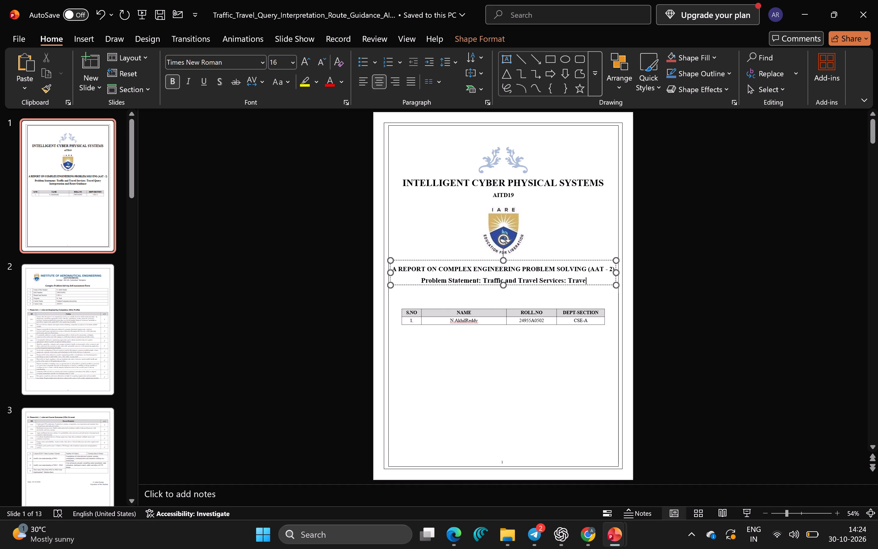
pyautogui.press('BackSpace')
pyautogui.press('BackSpace')
pyautogui.press('BackSpace')
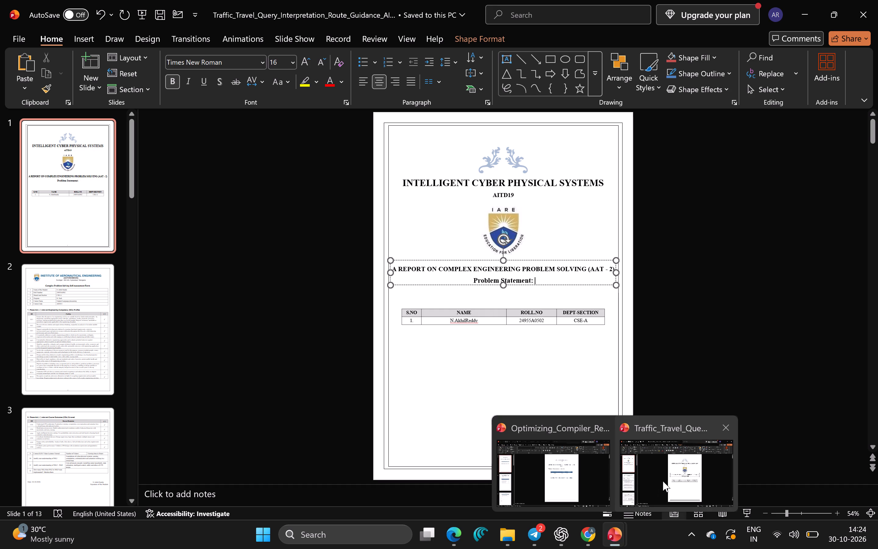
# In the Optimizing_Compiler_Report presentation, copy the sentence "Explain the major components of an optimizing compiler." from slide 4.
pyautogui.click(564, 486)
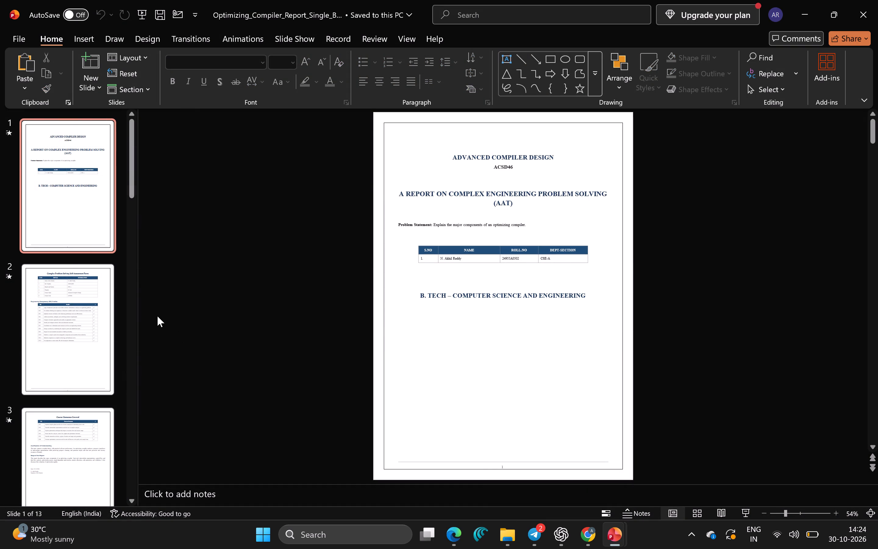
pyautogui.click(62, 448)
pyautogui.scroll(-3, 62, 448)
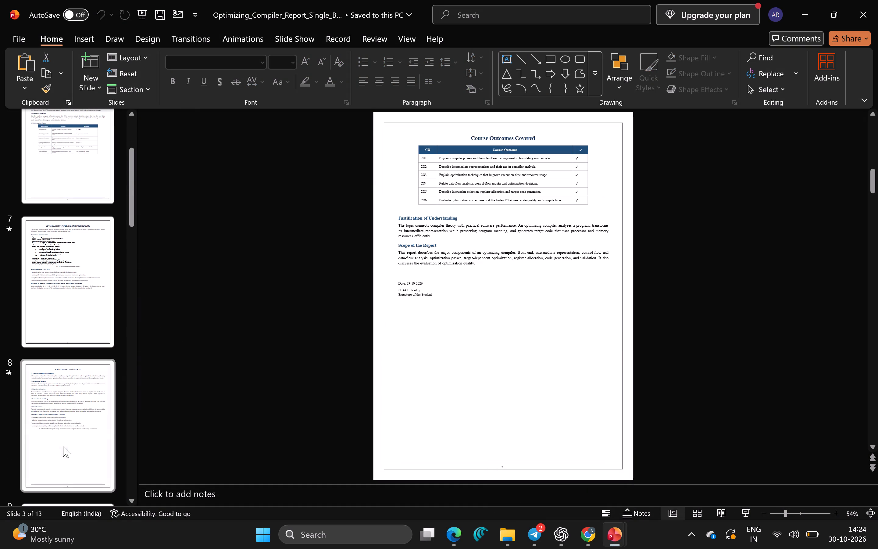
pyautogui.scroll(2, 87, 277)
pyautogui.click(71, 445)
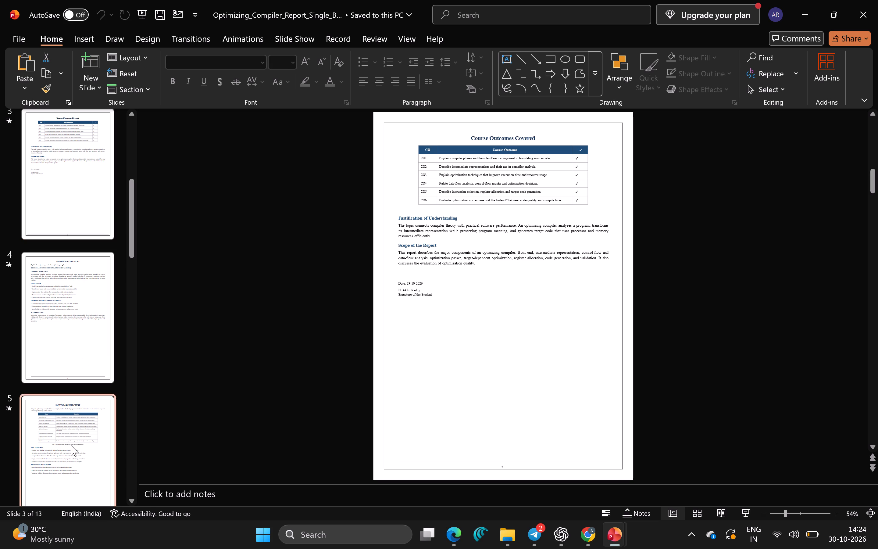
pyautogui.click(73, 195)
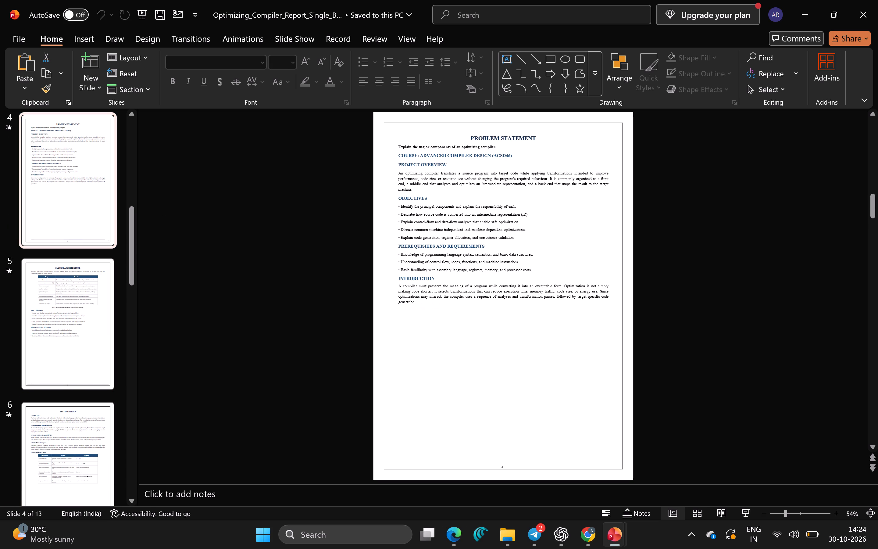
pyautogui.moveTo(498, 145); pyautogui.dragTo(420, 148)
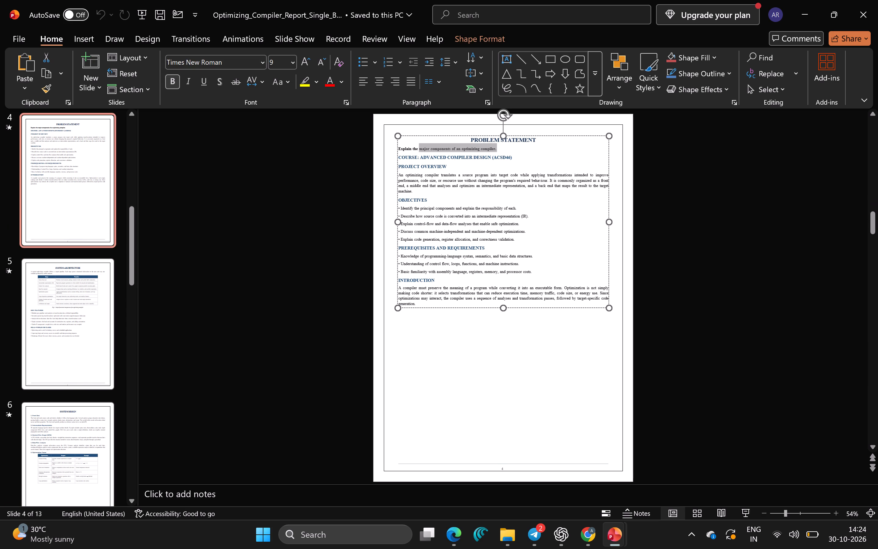
pyautogui.moveTo(420, 148); pyautogui.dragTo(402, 149)
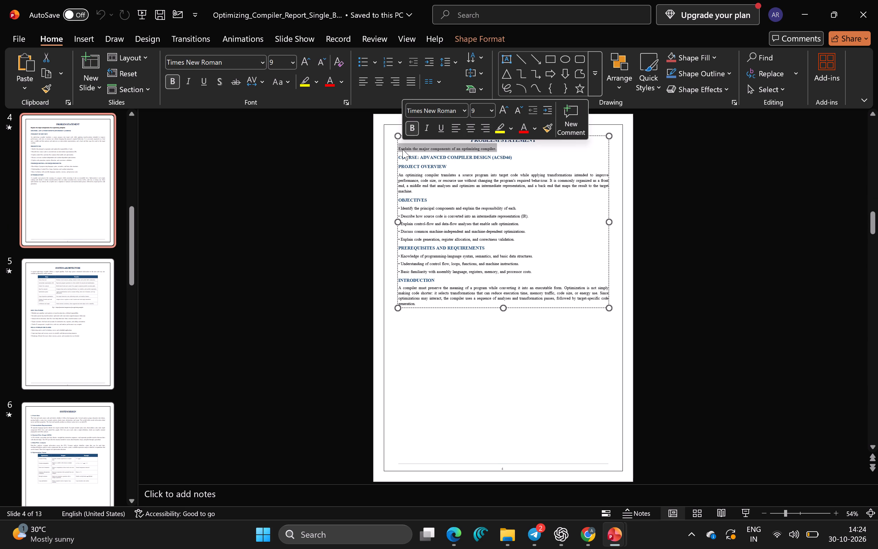
pyautogui.hotkey('ctrl', 'c')
# Paste the copied compiler sentence after "Problem Statement:" on slide 1 of the Traffic_Travel_Query presentation.
pyautogui.scroll(20, 37, 229)
pyautogui.scroll(11, 37, 229)
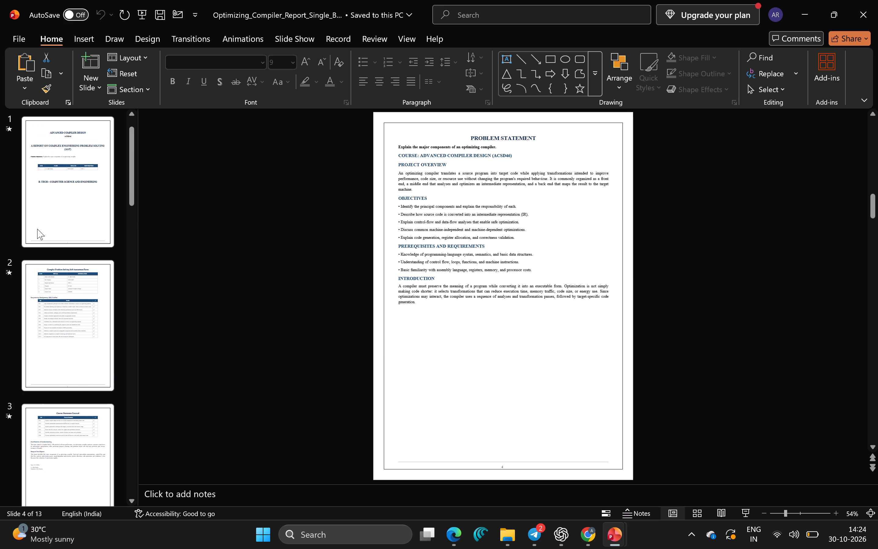
pyautogui.scroll(14, 37, 229)
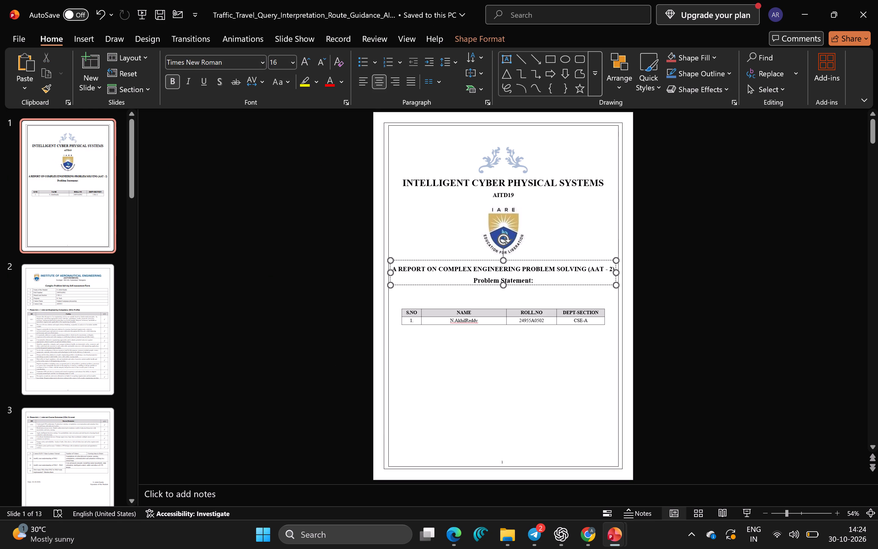
pyautogui.press('v')
pyautogui.press('BackSpace')
pyautogui.press('v')
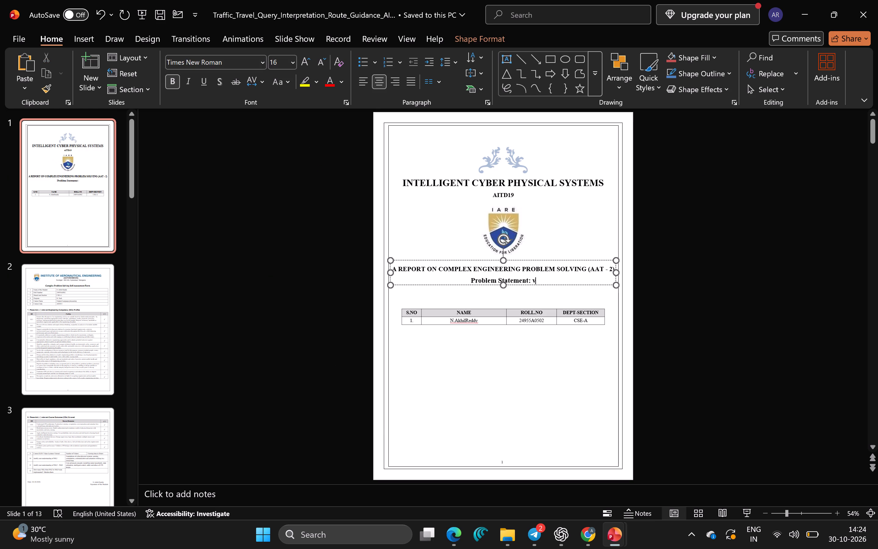
pyautogui.press('BackSpace')
pyautogui.hotkey('ctrl', 'v')
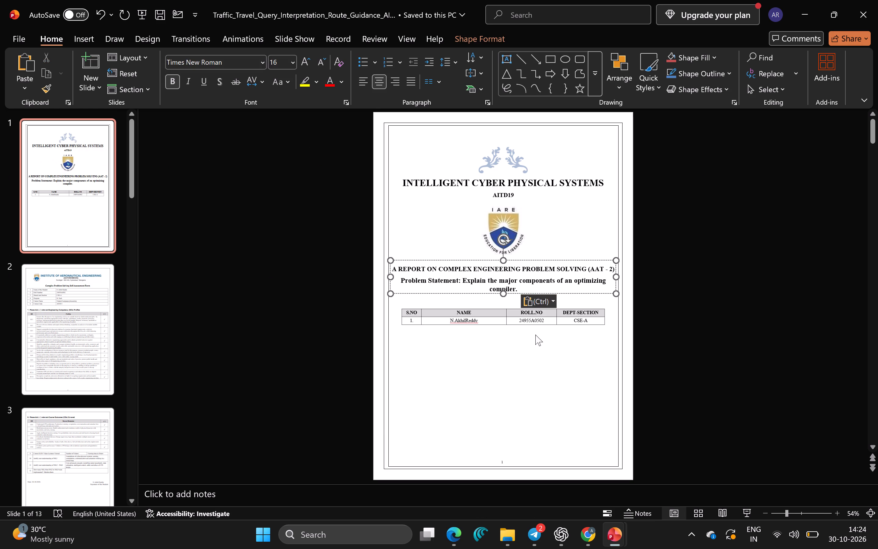
pyautogui.click(521, 368)
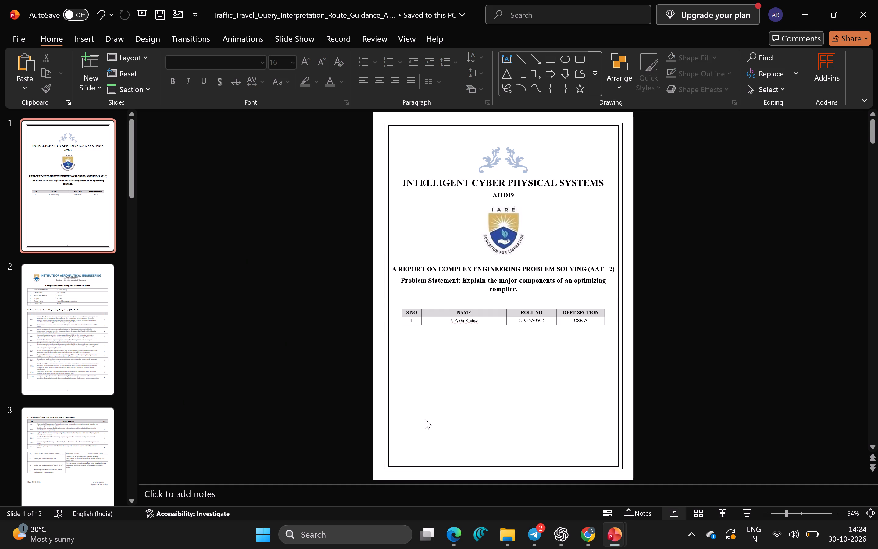
# Open the AITD11I_2026-27 (2) PDF from the recent files in File Explorer.
pyautogui.scroll(-1, 425, 419)
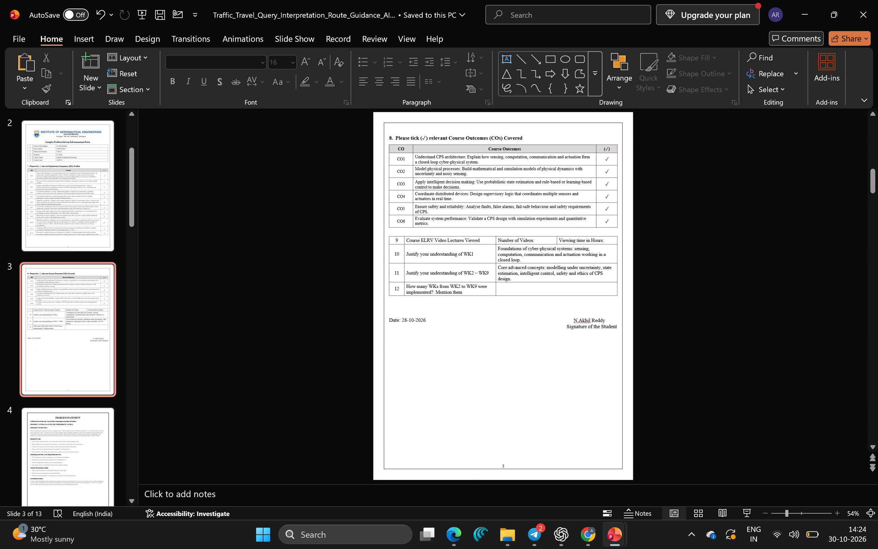
pyautogui.click(509, 537)
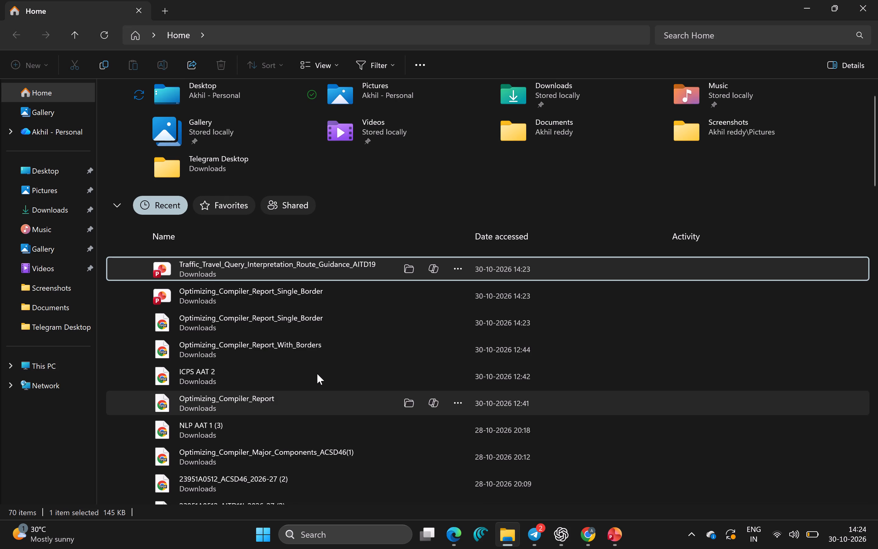
pyautogui.scroll(-3, 317, 374)
pyautogui.doubleClick(302, 372)
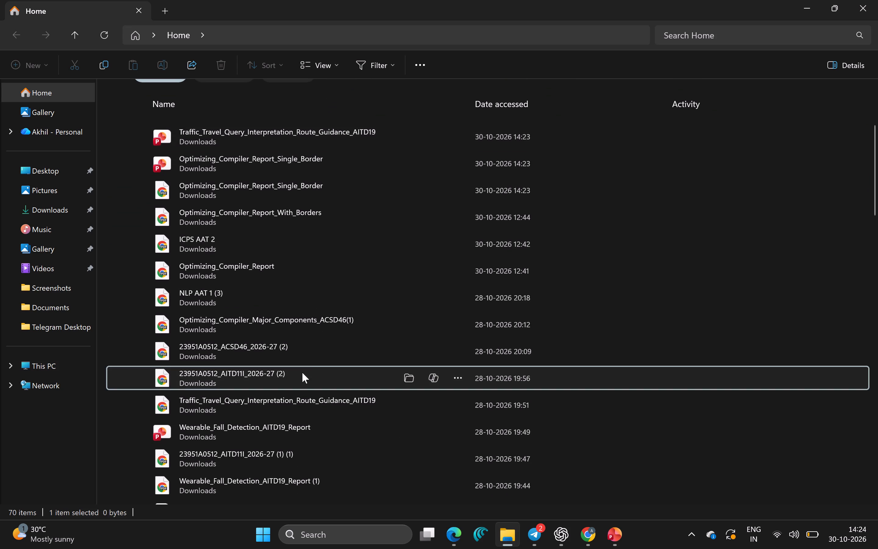
# Examine the cover page of the AITD11I_2026-27 (2) PDF for its course heading and code layout.
pyautogui.scroll(-2, 498, 425)
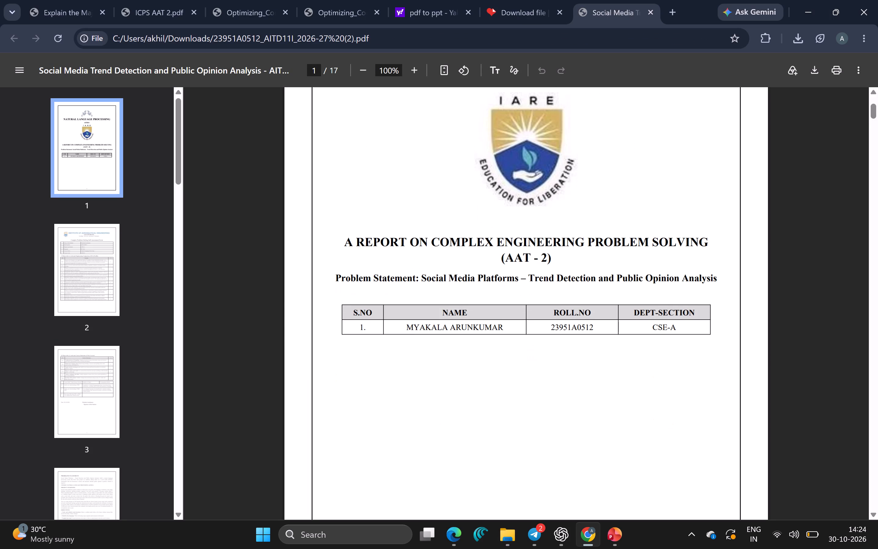
pyautogui.scroll(3, 498, 425)
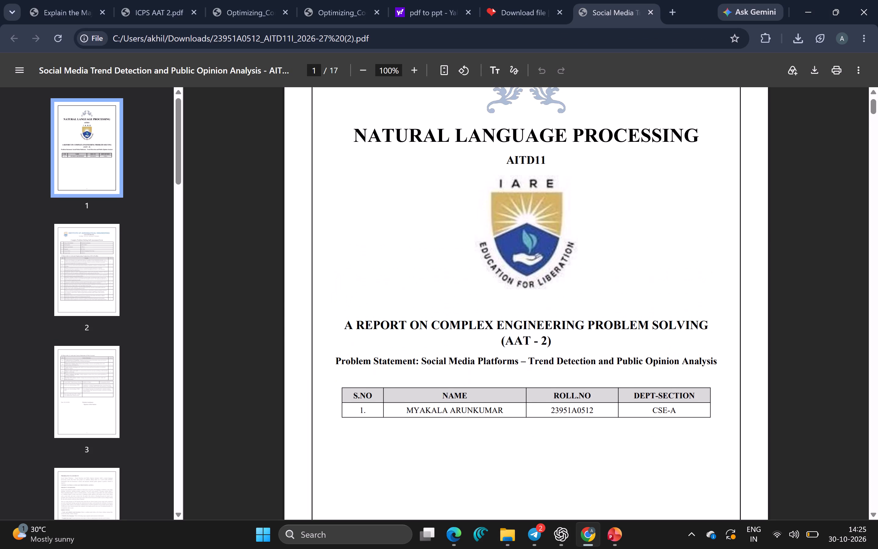
pyautogui.scroll(1, 498, 425)
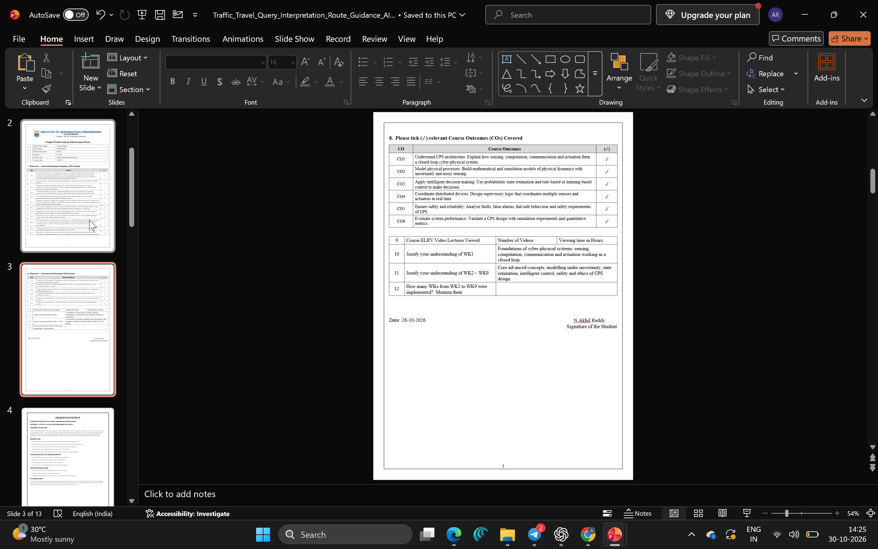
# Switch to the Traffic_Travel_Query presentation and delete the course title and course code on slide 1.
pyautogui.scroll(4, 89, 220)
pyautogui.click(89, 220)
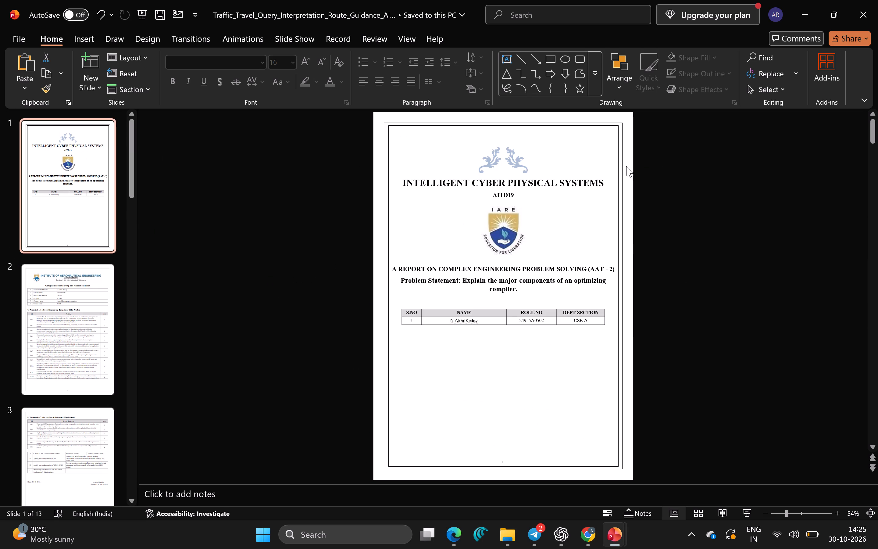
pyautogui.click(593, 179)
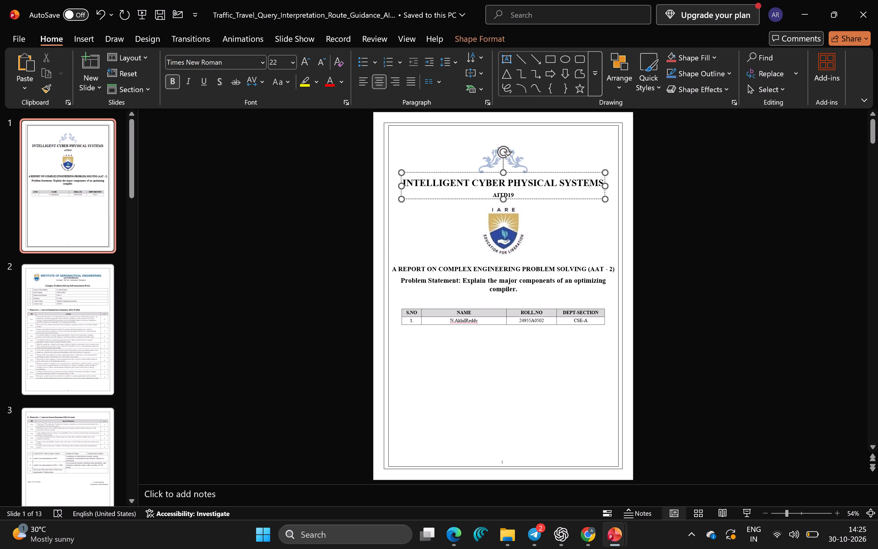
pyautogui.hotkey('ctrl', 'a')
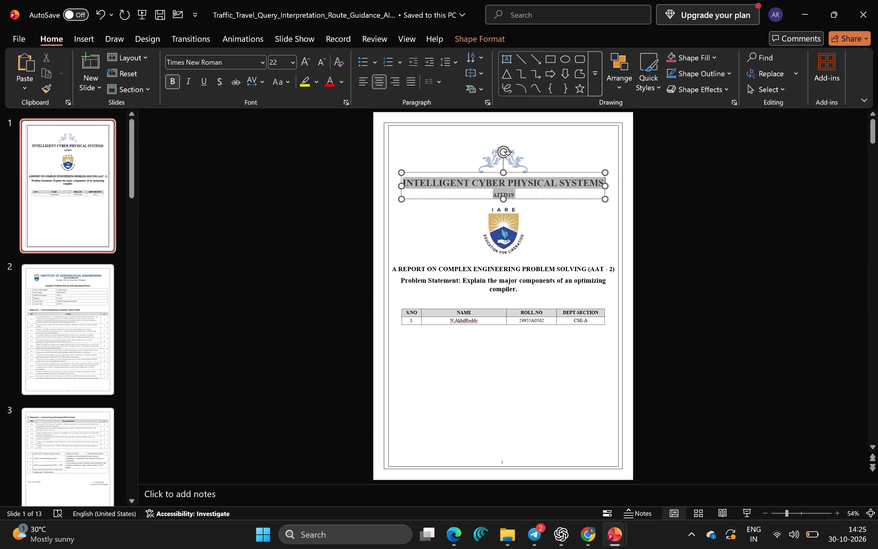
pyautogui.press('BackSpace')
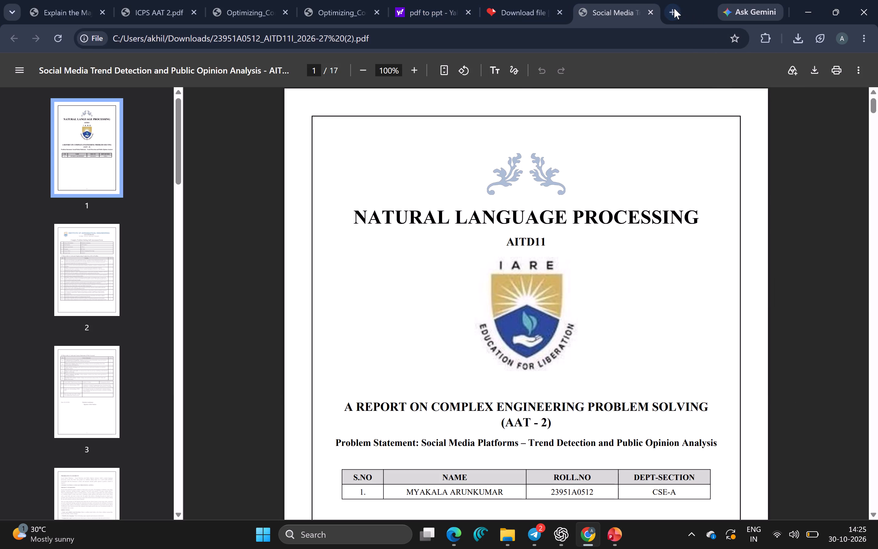
# Open the Samvidha student portal in a new browser tab and sign in with the saved account.
pyautogui.click(674, 8)
pyautogui.write('sam')
pyautogui.press('Return')
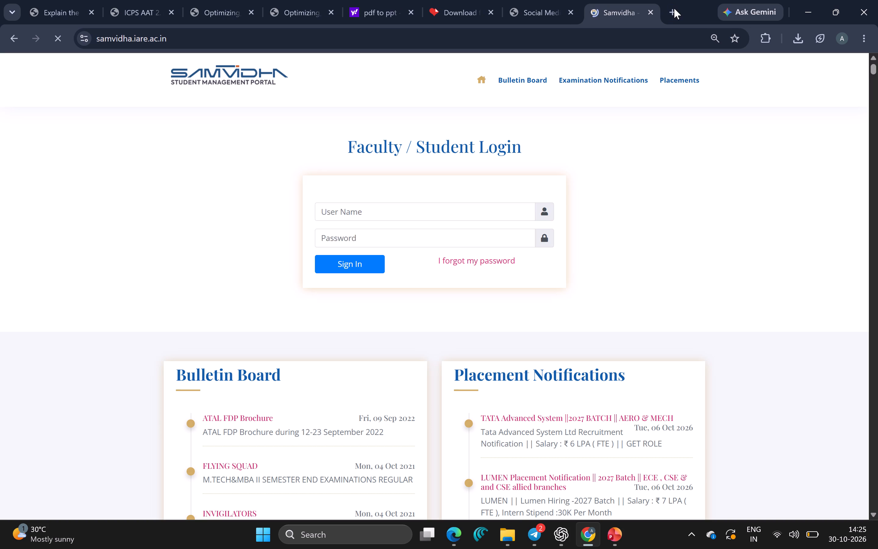
pyautogui.click(335, 265)
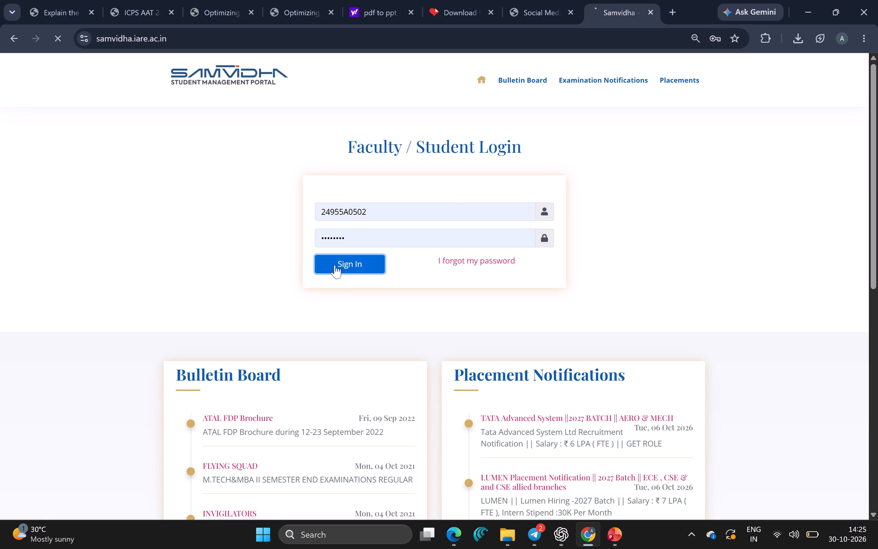
# Open the portal's AAT-II upload page and get the assigned question for the ACSD46 Compiler Construction course.
pyautogui.click(77, 370)
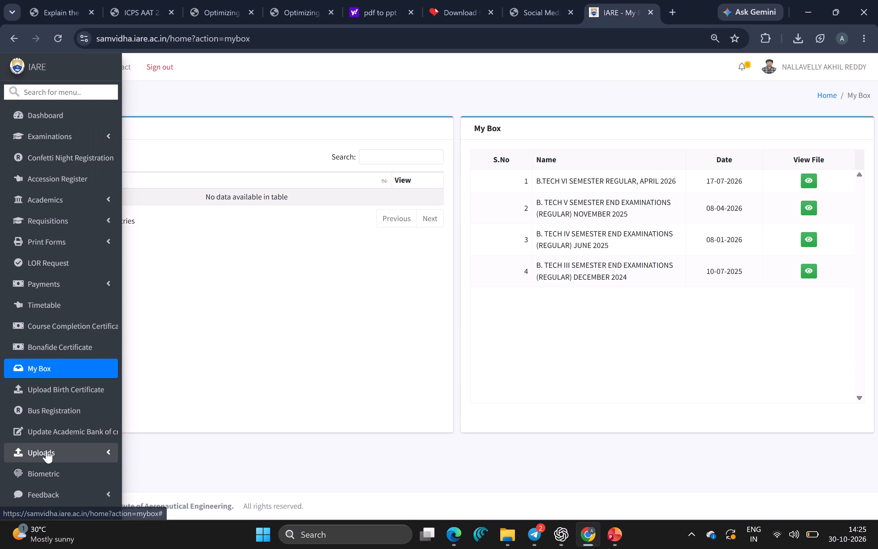
pyautogui.click(46, 450)
pyautogui.scroll(-2, 46, 450)
pyautogui.click(77, 427)
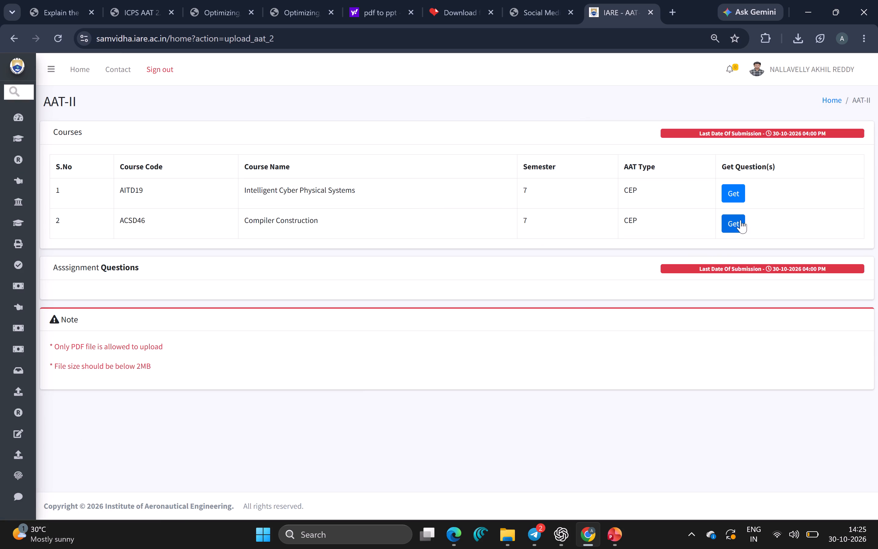
pyautogui.click(731, 221)
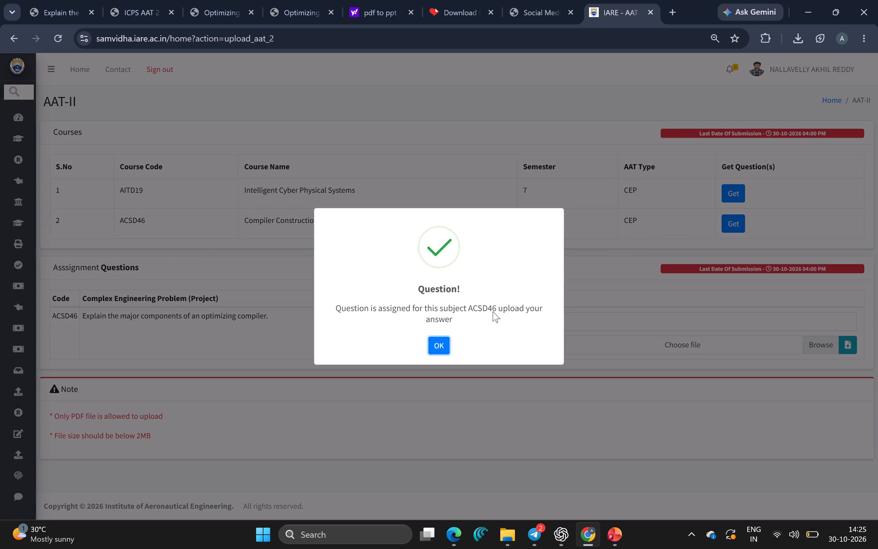
pyautogui.click(441, 343)
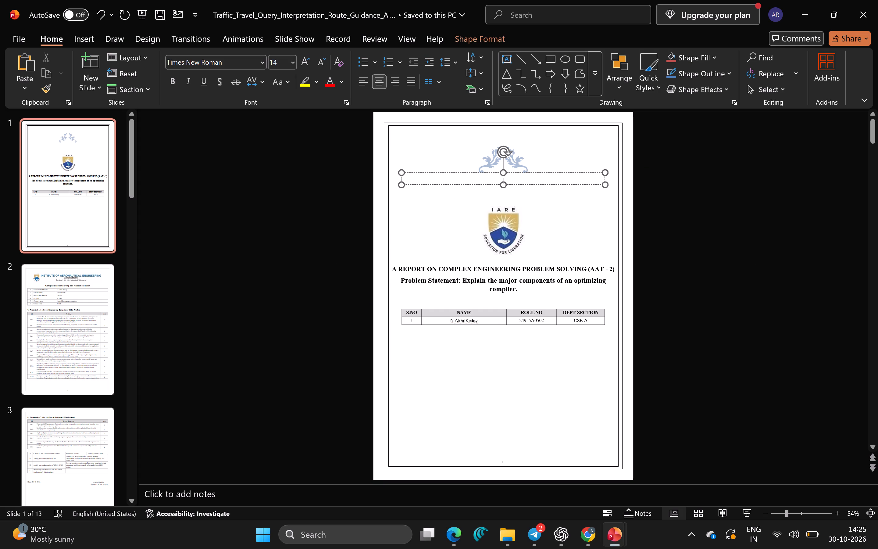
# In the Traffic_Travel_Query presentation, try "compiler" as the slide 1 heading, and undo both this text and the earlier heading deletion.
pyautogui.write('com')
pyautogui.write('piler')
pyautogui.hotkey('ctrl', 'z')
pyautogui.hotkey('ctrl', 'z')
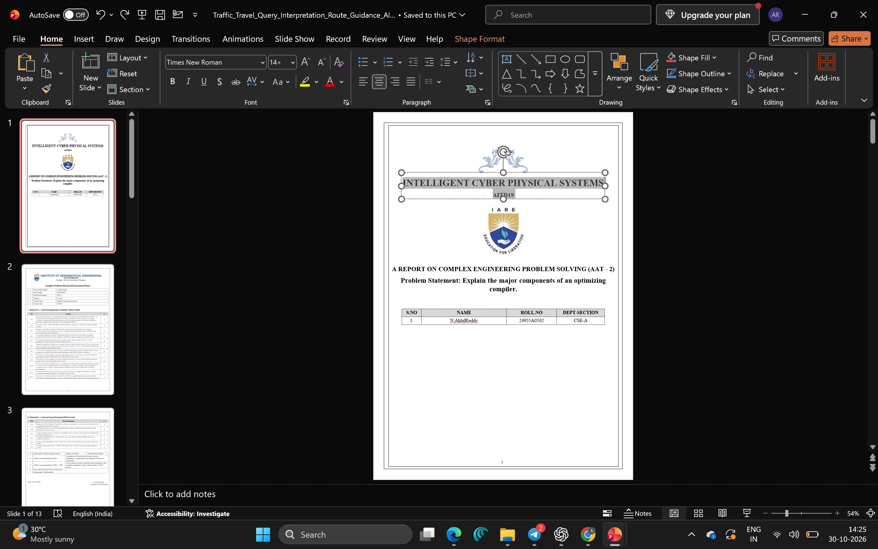
# Replace the course code under the slide 1 heading with ACSD46, checking the code in the Samvidha portal.
pyautogui.click(520, 192)
pyautogui.press('BackSpace')
pyautogui.press('BackSpace')
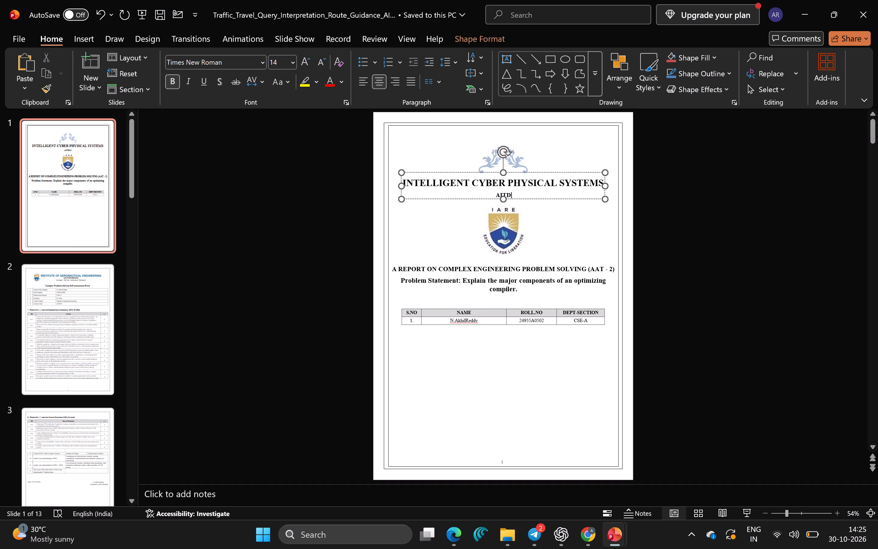
pyautogui.press('BackSpace')
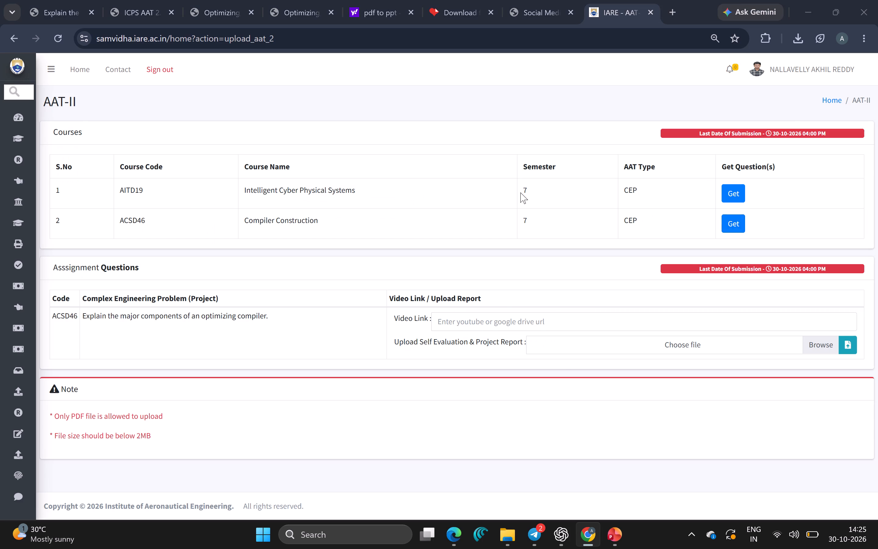
pyautogui.press('BackSpace')
pyautogui.press('BackSpace')
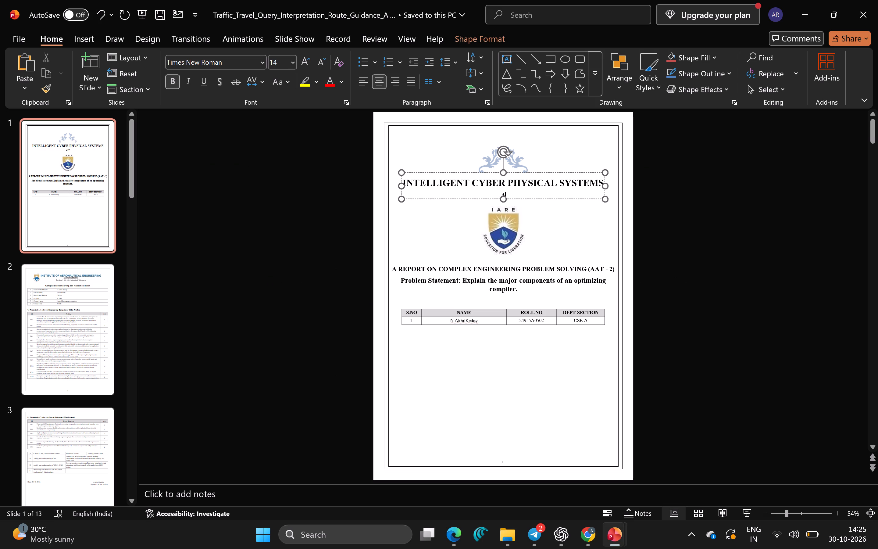
pyautogui.press('c')
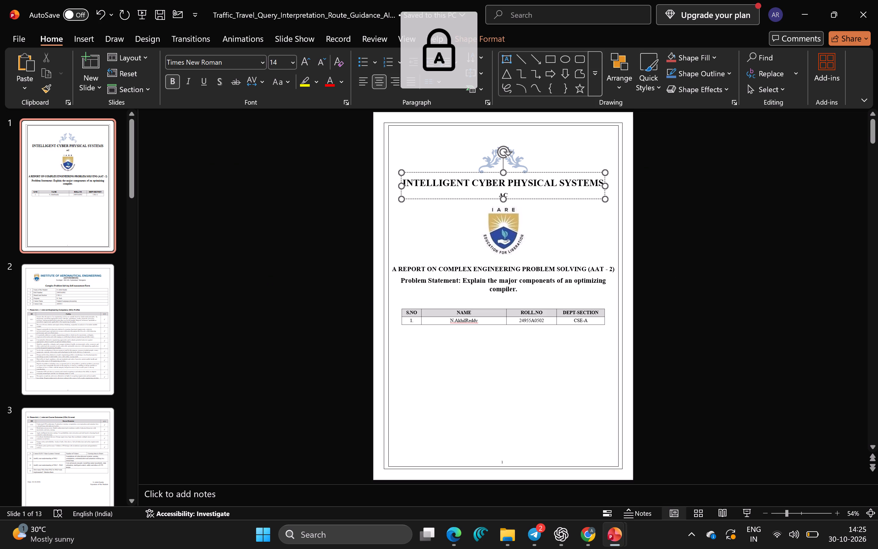
pyautogui.write('DS')
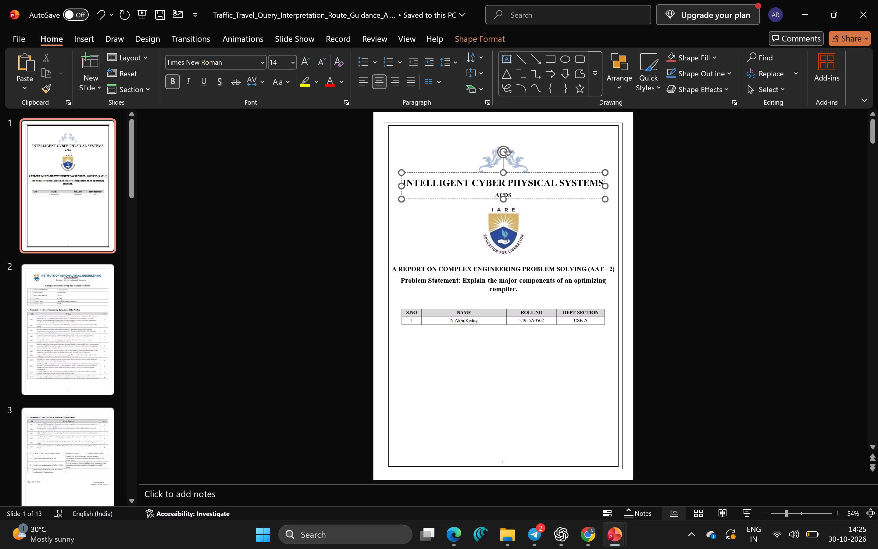
pyautogui.press('BackSpace')
pyautogui.press('BackSpace')
pyautogui.write('SD46')
# Replace the slide 1 heading "INTELLIGENT CYBER PHYSICAL SYSTEMS" with "COMPILER CONSTRUCTION".
pyautogui.click(601, 183)
pyautogui.press('BackSpace')
pyautogui.press('BackSpace')
pyautogui.press('BackSpace')
pyautogui.press('BackSpace')
pyautogui.press('BackSpace')
pyautogui.press('BackSpace')
pyautogui.press('BackSpace')
pyautogui.press('BackSpace')
pyautogui.press('BackSpace')
pyautogui.press('BackSpace')
pyautogui.press('BackSpace')
pyautogui.press('BackSpace')
pyautogui.press('BackSpace')
pyautogui.press('BackSpace')
pyautogui.press('BackSpace')
pyautogui.press('BackSpace')
pyautogui.press('BackSpace')
pyautogui.press('BackSpace')
pyautogui.press('BackSpace')
pyautogui.press('BackSpace')
pyautogui.press('BackSpace')
pyautogui.press('BackSpace')
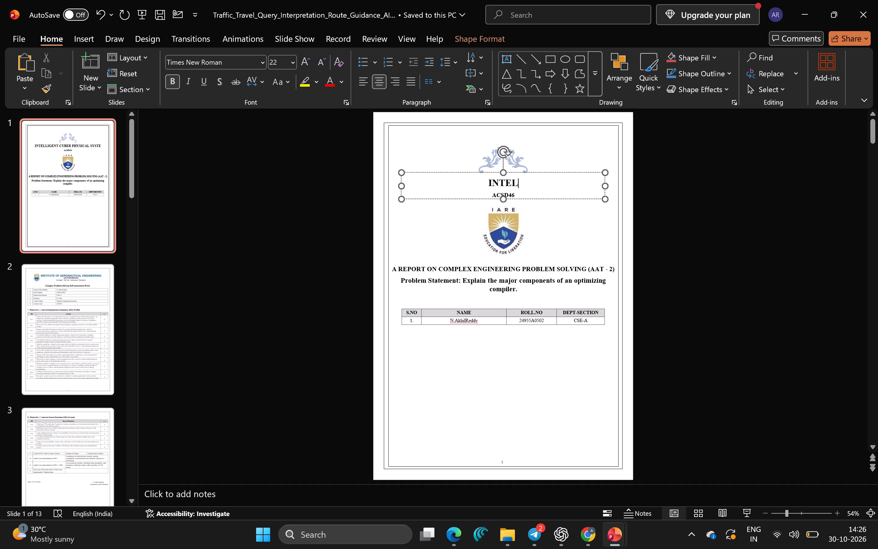
pyautogui.press('BackSpace')
pyautogui.press('BackSpace')
pyautogui.press('BackSpace')
pyautogui.press('BackSpace')
pyautogui.press('BackSpace')
pyautogui.write('COMPILER CONSTR')
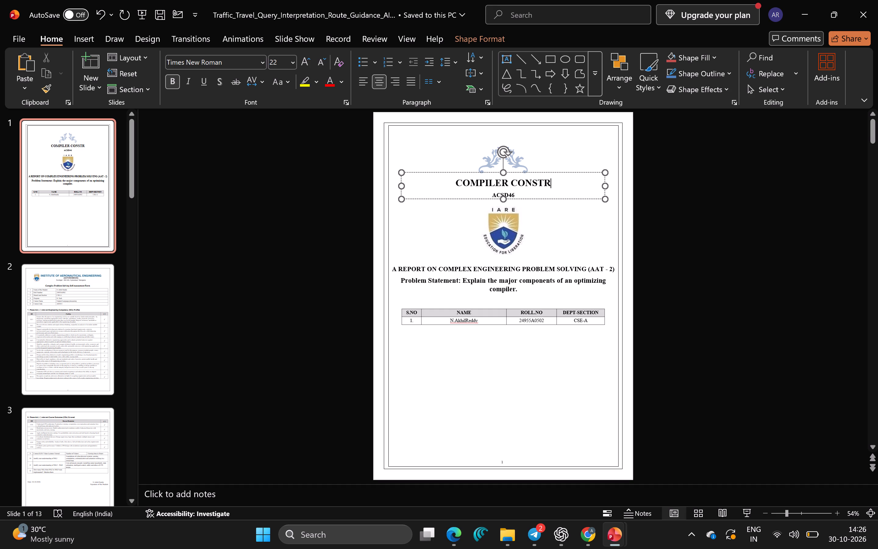
pyautogui.write('UCTION')
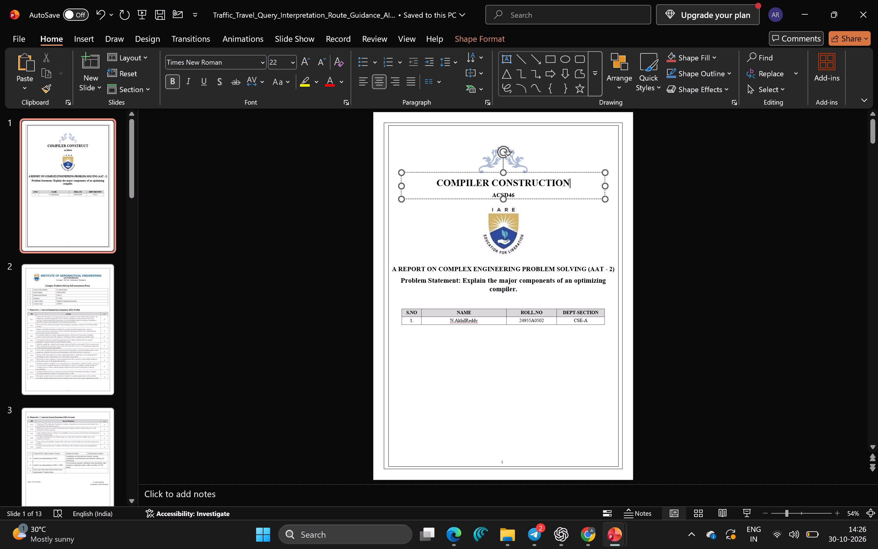
pyautogui.click(549, 414)
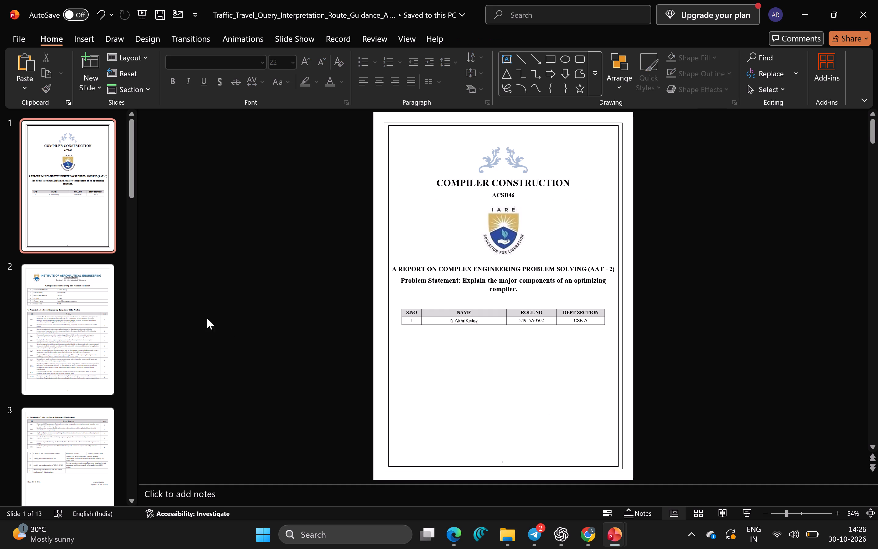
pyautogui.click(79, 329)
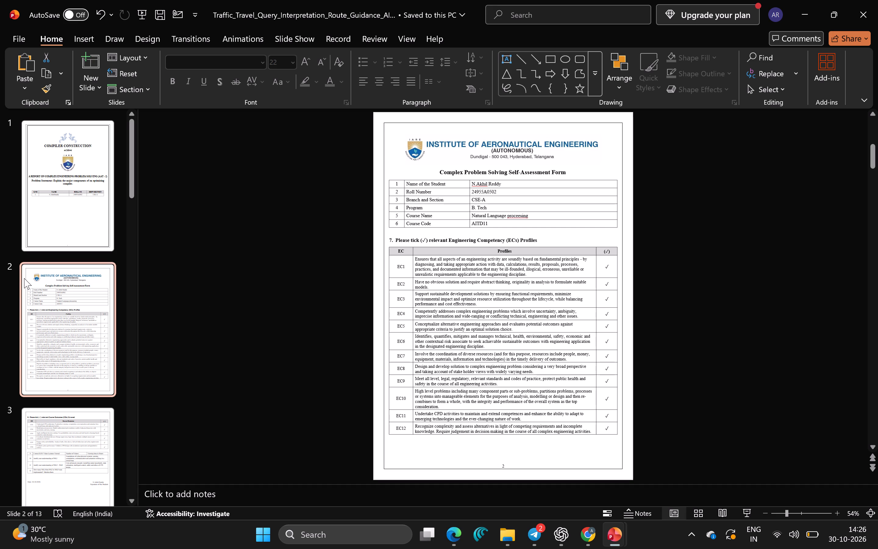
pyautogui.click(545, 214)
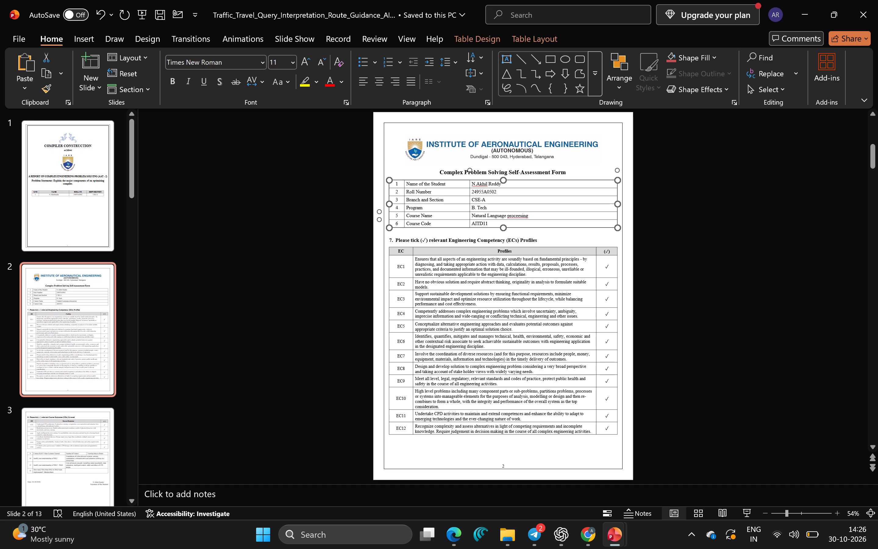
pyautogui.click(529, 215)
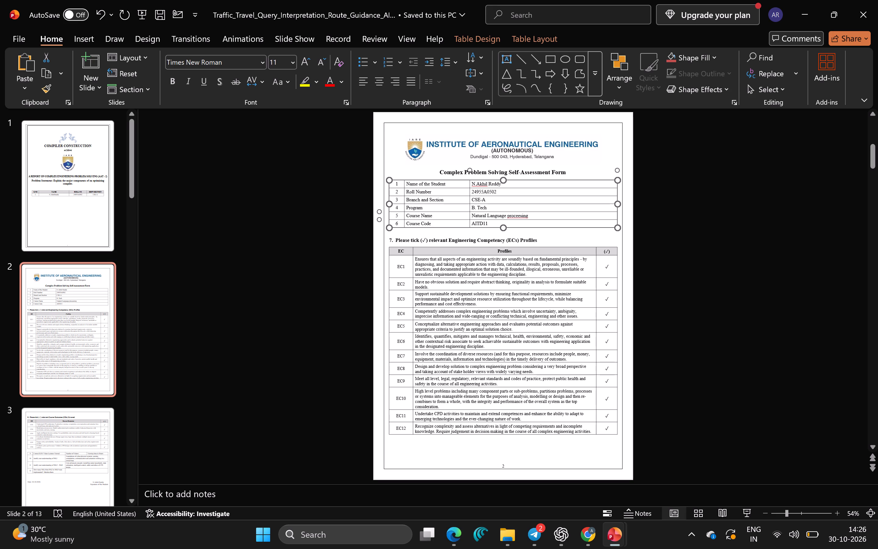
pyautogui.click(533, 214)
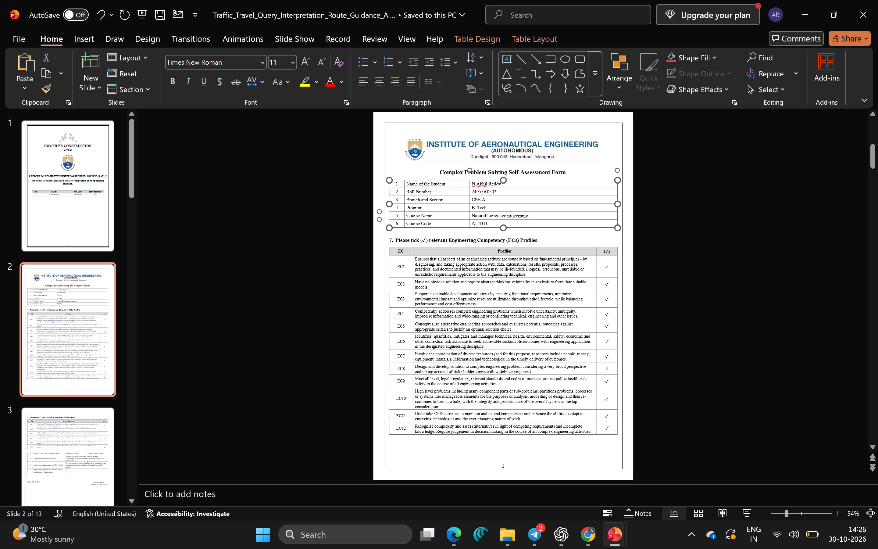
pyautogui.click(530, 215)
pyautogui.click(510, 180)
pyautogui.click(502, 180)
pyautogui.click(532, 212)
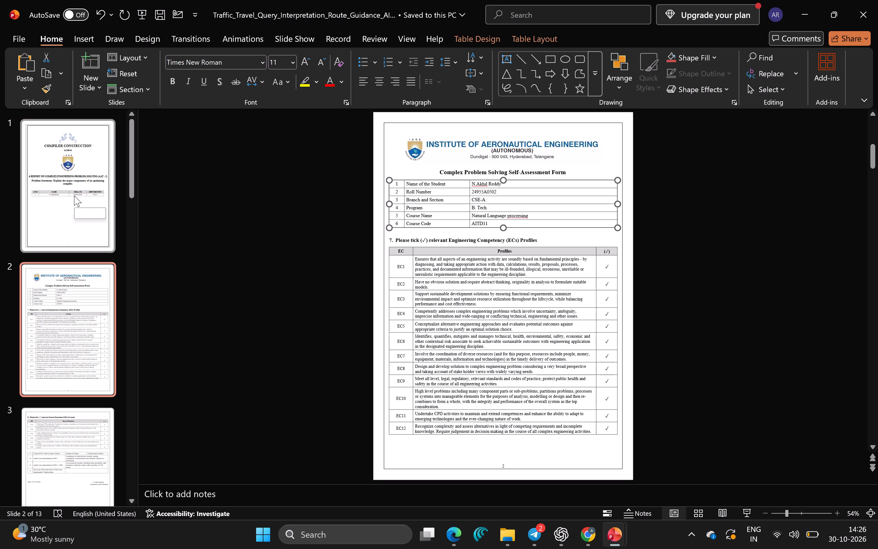
# Copy the whole Compiler Construction cover slide from the Traffic_Travel_Query presentation.
pyautogui.click(74, 196)
pyautogui.rightClick(74, 196)
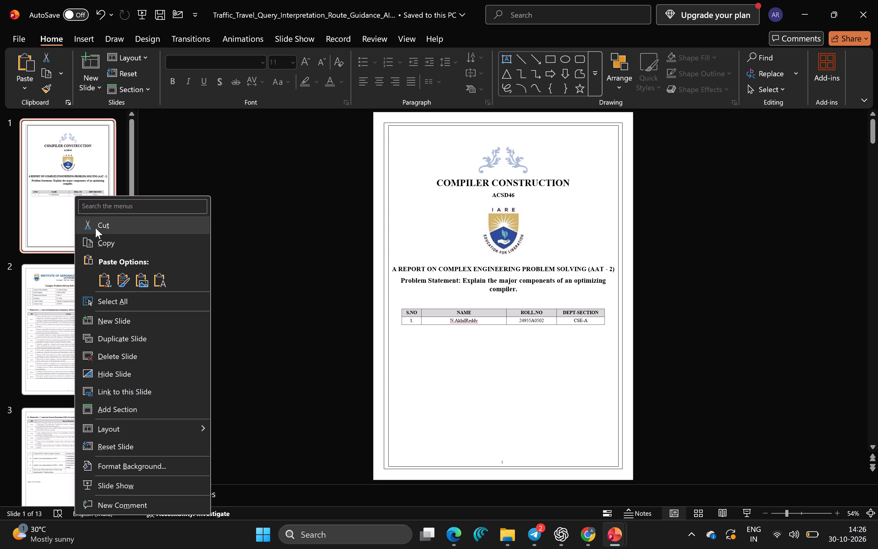
pyautogui.click(100, 242)
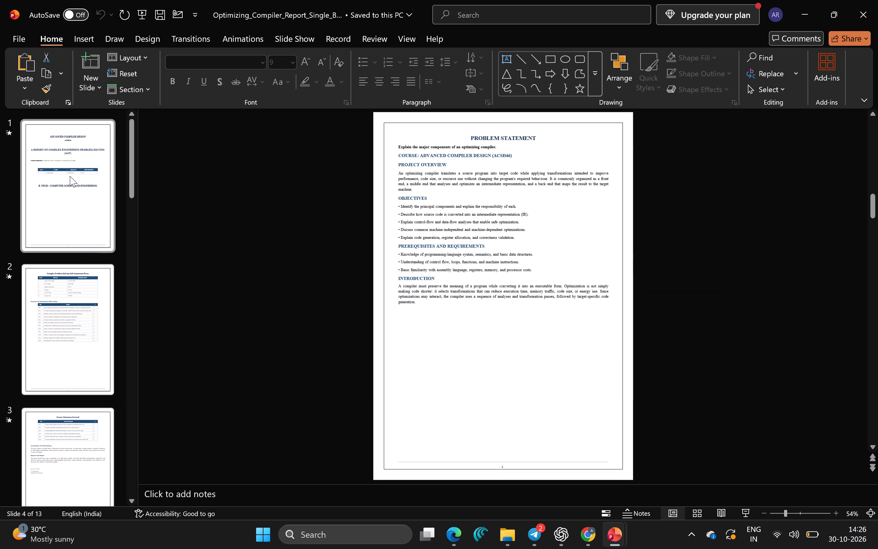
# Paste the copied Compiler Construction cover slide into the Optimizing_Compiler_Report presentation and move it to the first position.
pyautogui.scroll(2, 70, 176)
pyautogui.press('v')
pyautogui.hotkey('ctrl', 'v')
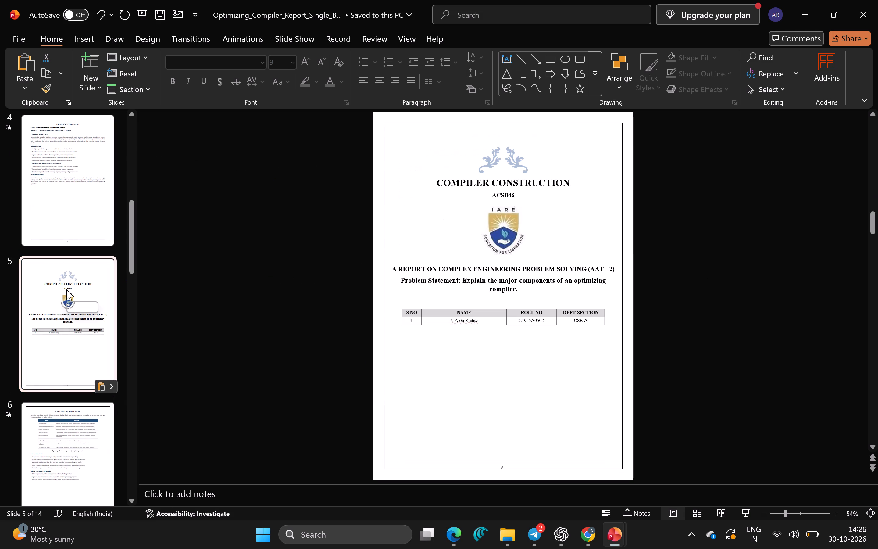
pyautogui.moveTo(66, 289); pyautogui.dragTo(53, 44)
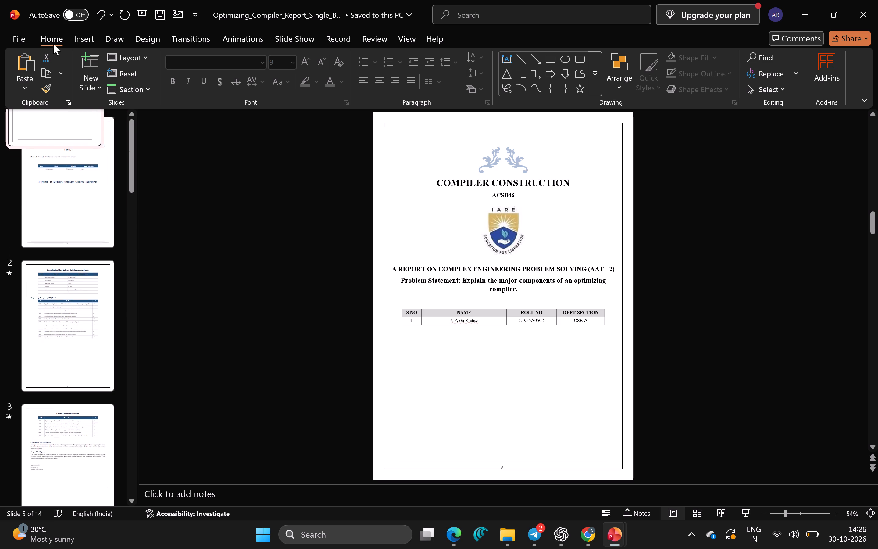
pyautogui.moveTo(53, 44); pyautogui.dragTo(59, 151)
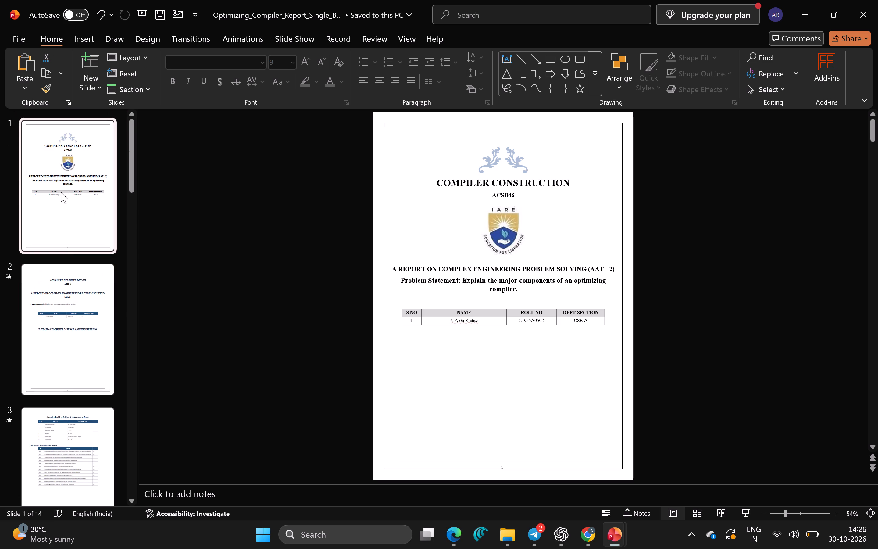
# Cut the old Advanced Compiler Design cover slide, which follows the new cover.
pyautogui.rightClick(73, 337)
pyautogui.click(122, 46)
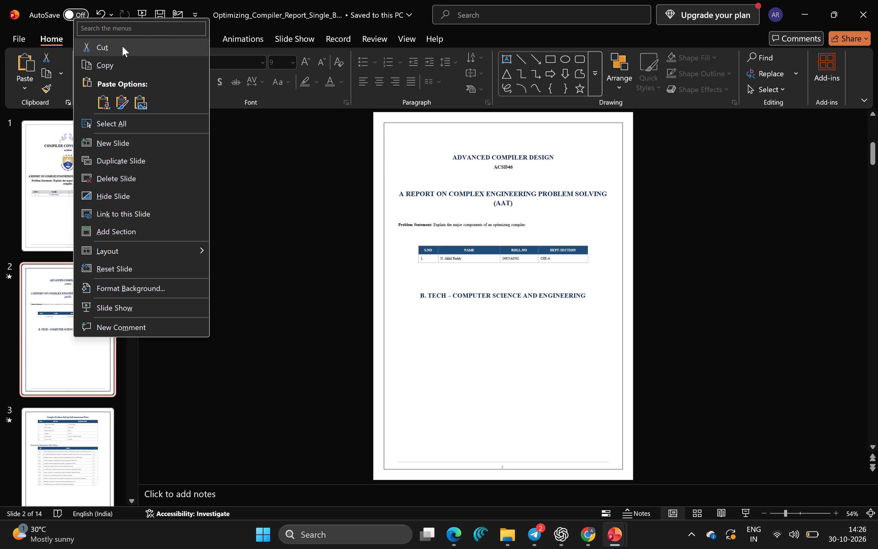
pyautogui.click(71, 318)
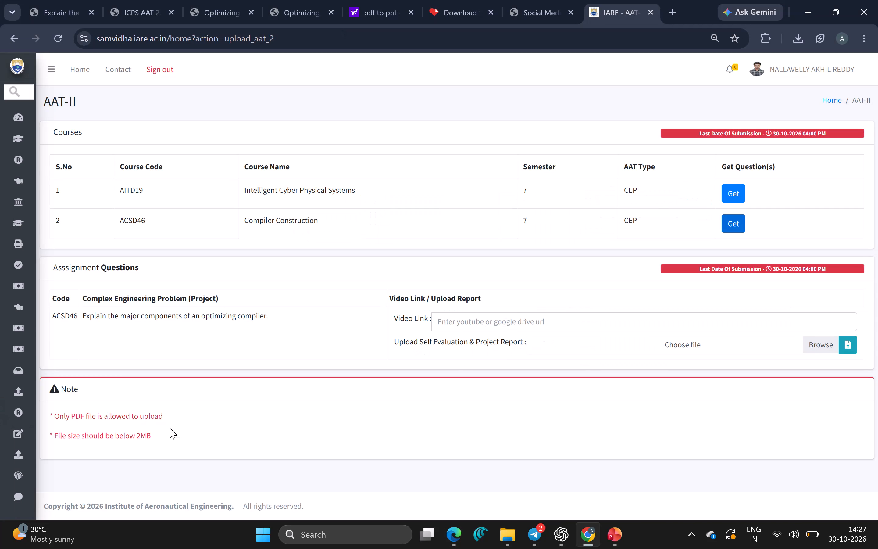
# In the Samvidha portal in Chrome, get the AITD19 question, open its uploaded report PDF and review the layout of its pages.
pyautogui.click(745, 187)
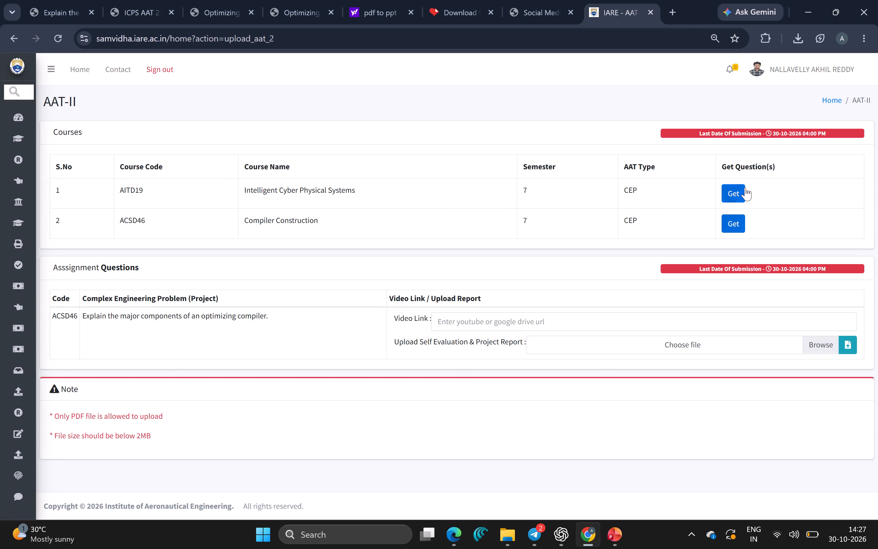
pyautogui.click(432, 342)
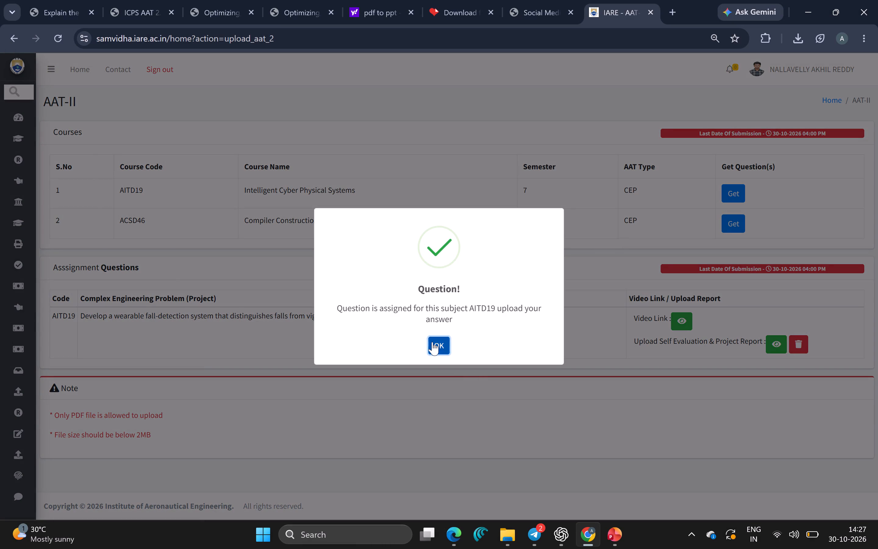
pyautogui.click(780, 344)
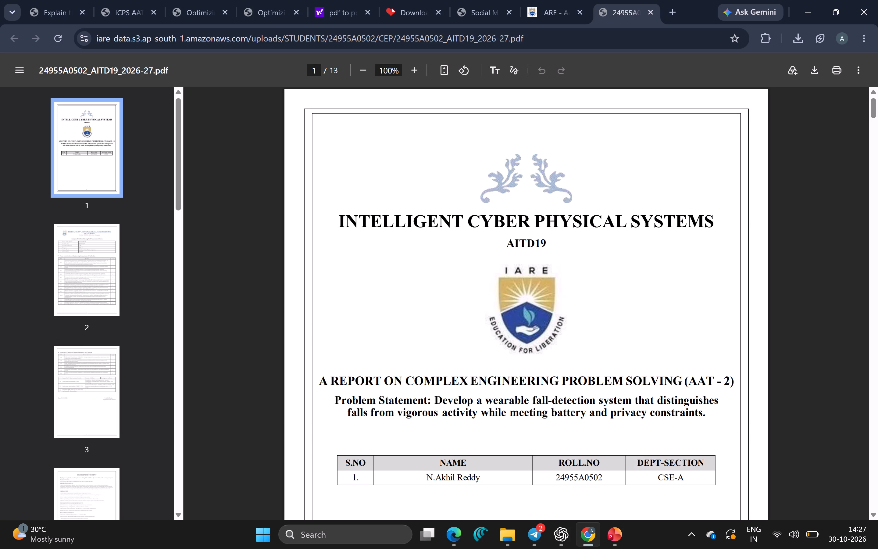
pyautogui.scroll(-7, 577, 386)
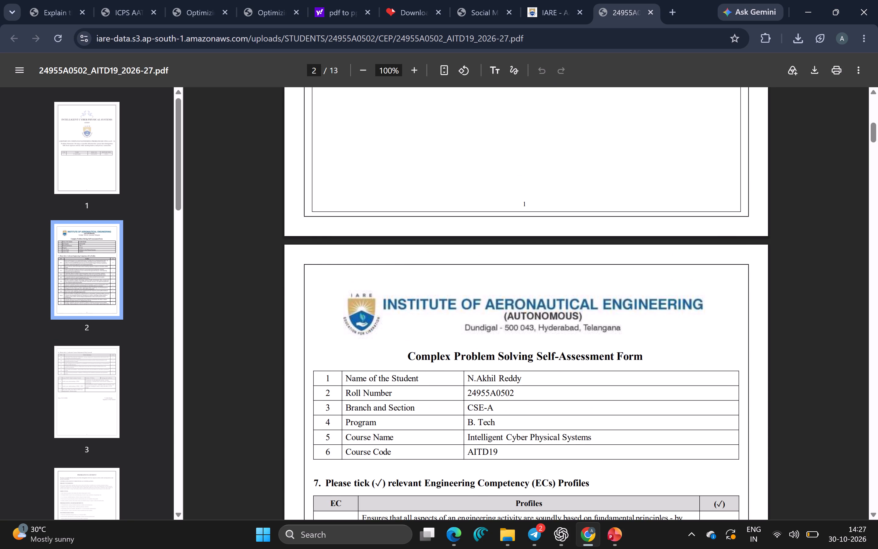
pyautogui.scroll(-2, 577, 386)
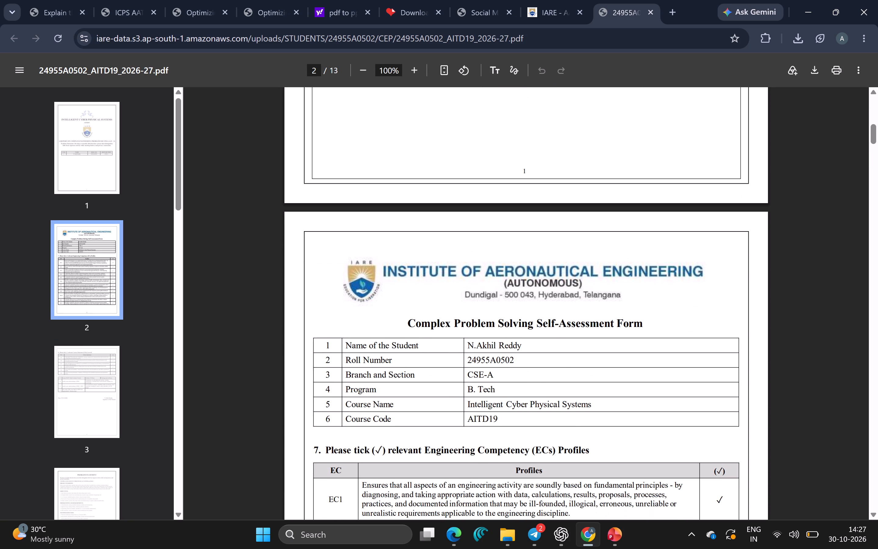
pyautogui.scroll(-1, 577, 386)
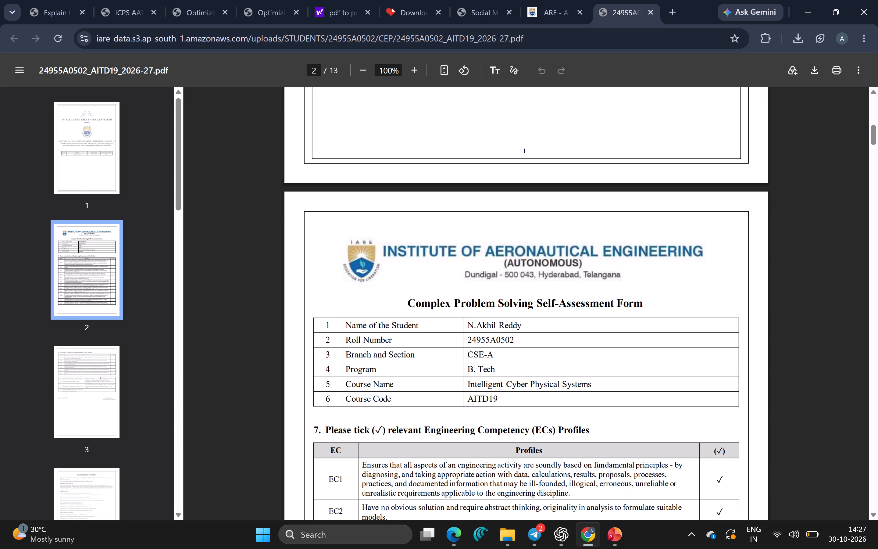
pyautogui.scroll(-6, 577, 386)
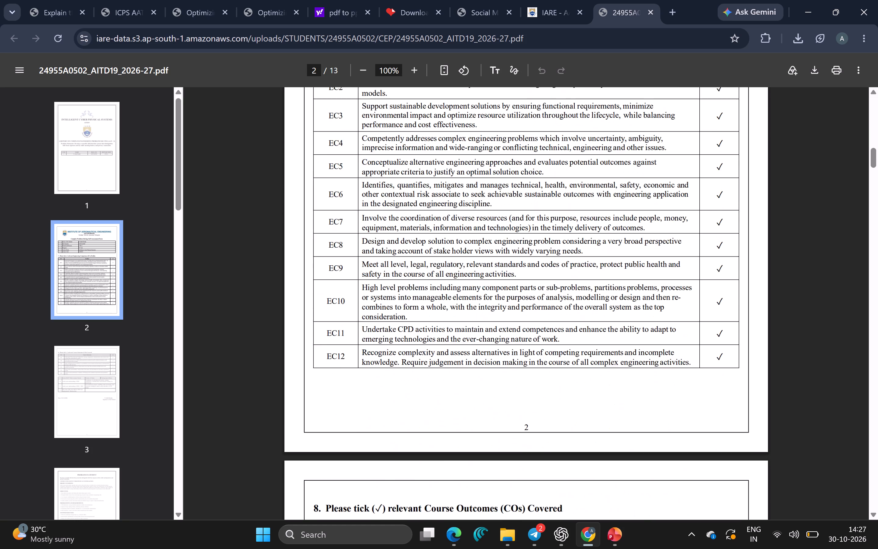
pyautogui.scroll(-12, 577, 386)
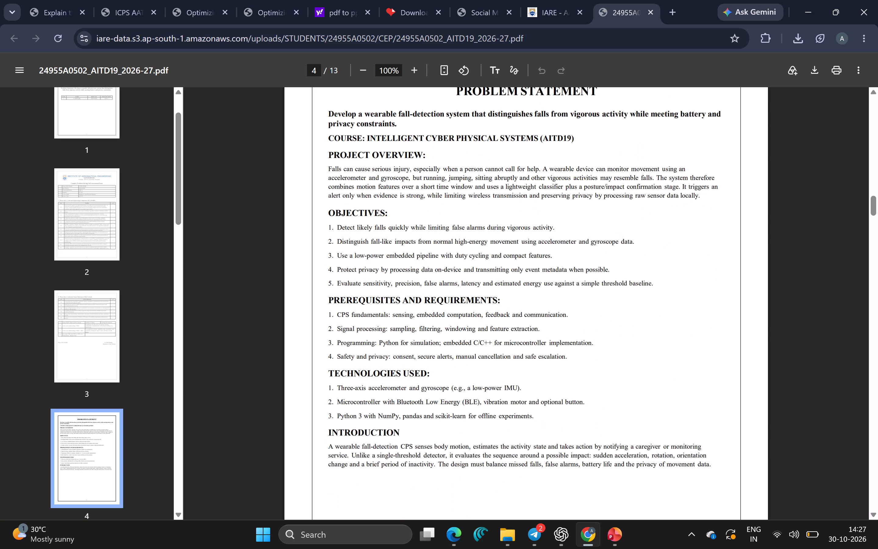
pyautogui.scroll(-3, 577, 386)
pyautogui.scroll(-8, 578, 354)
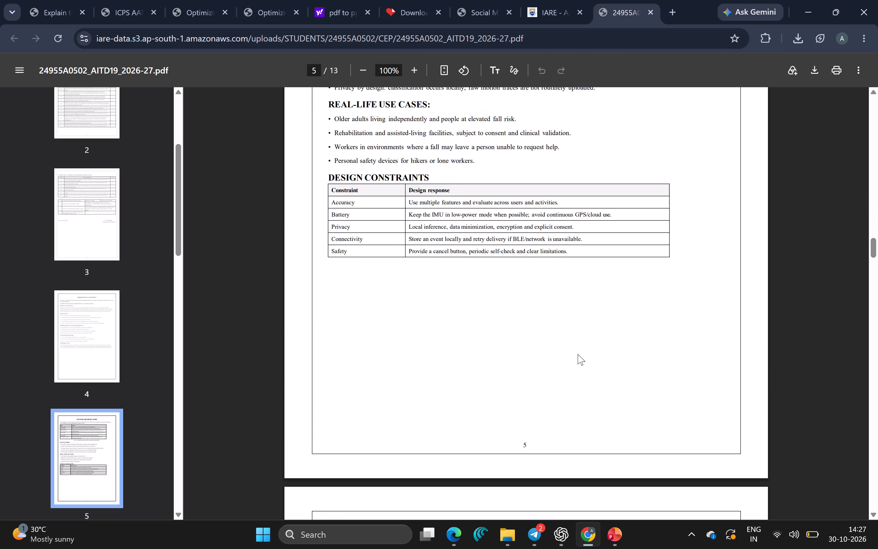
# Open the Wearable_Fall_Detection_AITD19_Report presentation from the recent files in File Explorer and show its self-assessment form slide.
pyautogui.scroll(-11, 578, 354)
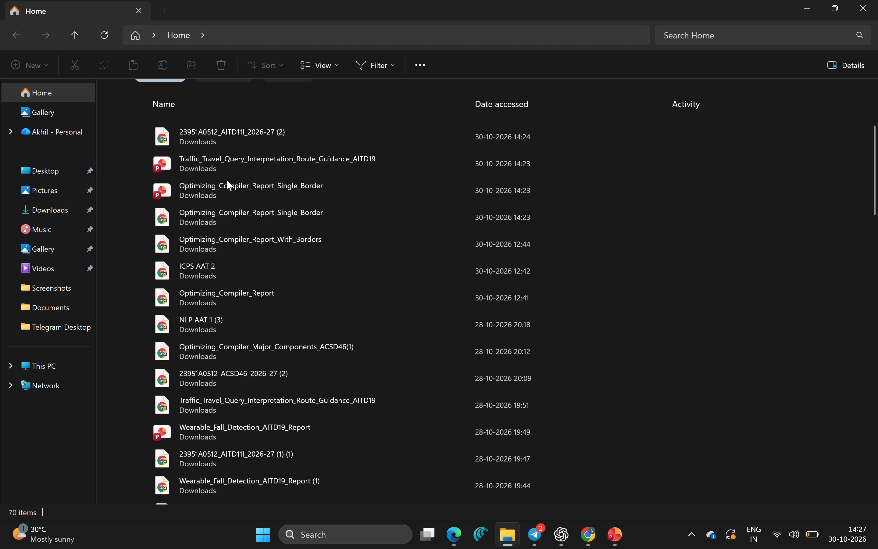
pyautogui.doubleClick(206, 428)
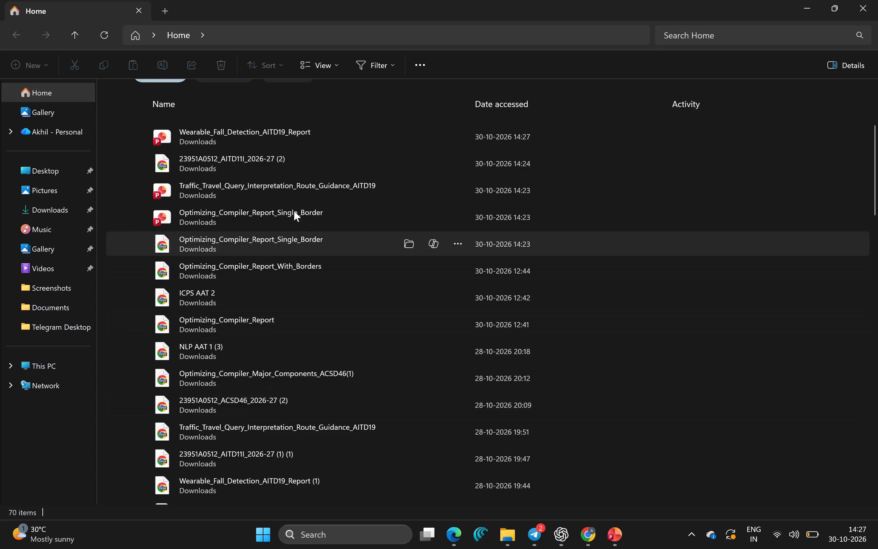
pyautogui.doubleClick(274, 146)
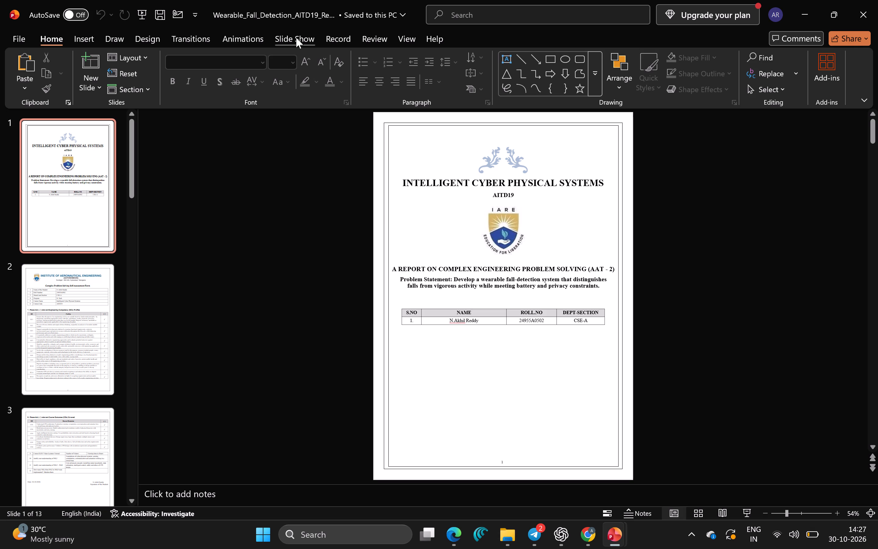
pyautogui.click(73, 311)
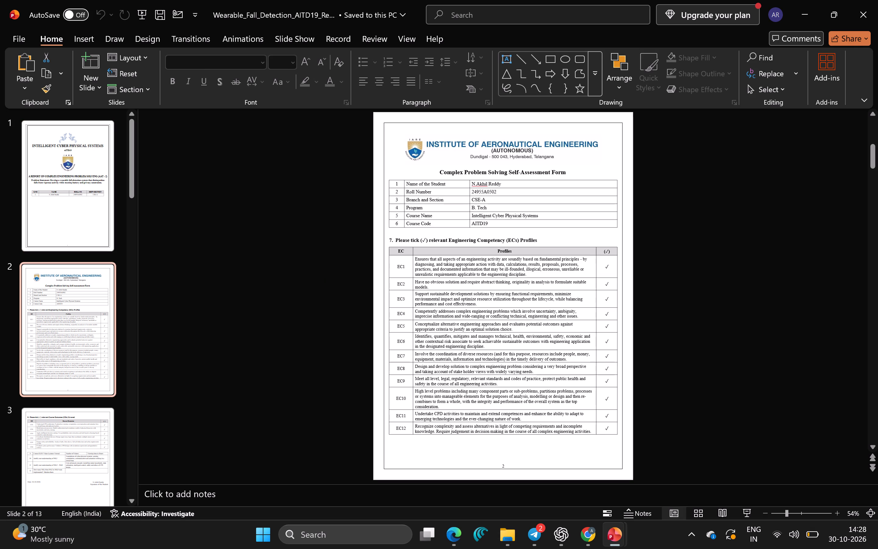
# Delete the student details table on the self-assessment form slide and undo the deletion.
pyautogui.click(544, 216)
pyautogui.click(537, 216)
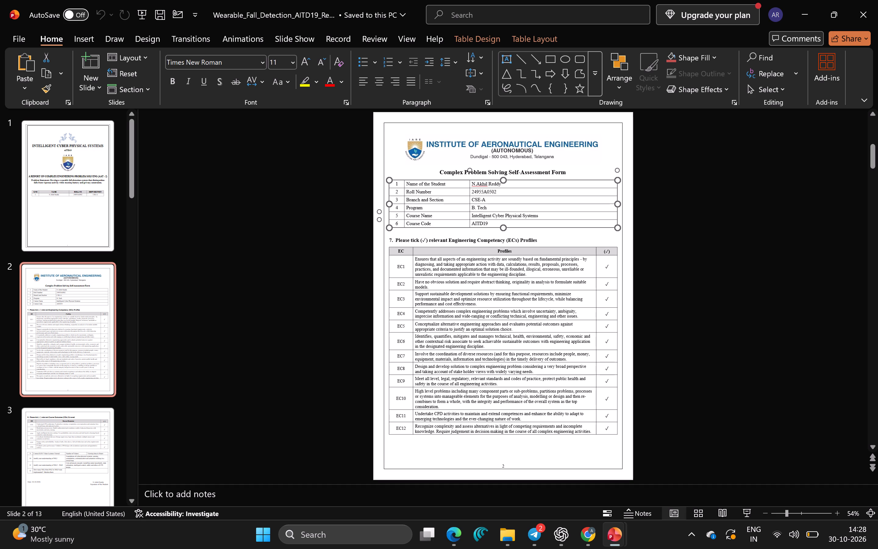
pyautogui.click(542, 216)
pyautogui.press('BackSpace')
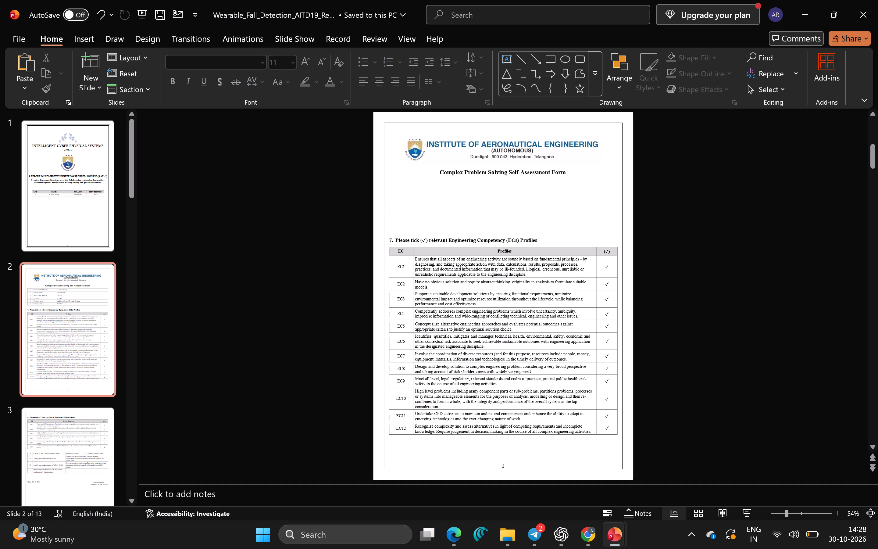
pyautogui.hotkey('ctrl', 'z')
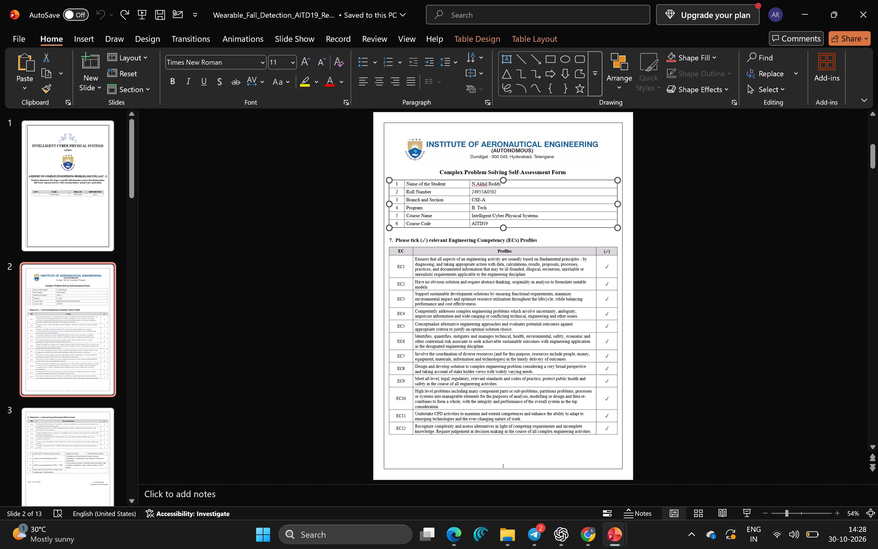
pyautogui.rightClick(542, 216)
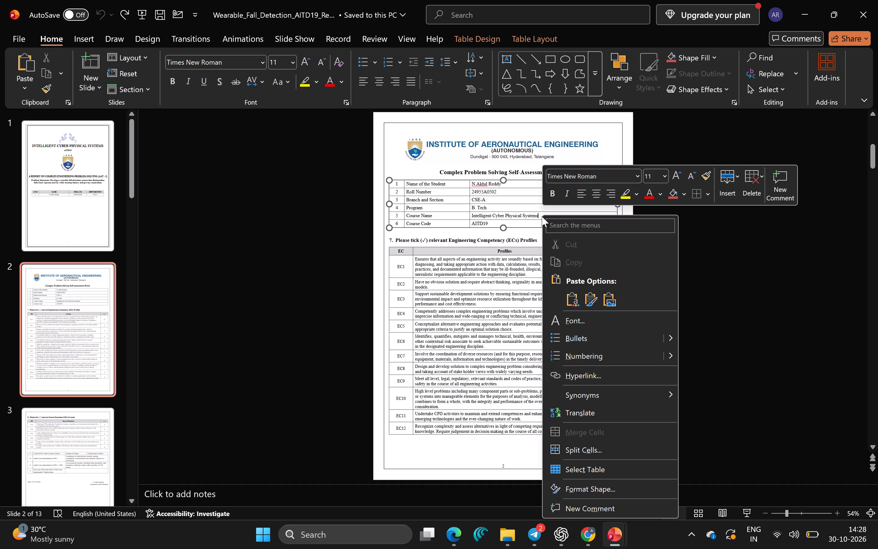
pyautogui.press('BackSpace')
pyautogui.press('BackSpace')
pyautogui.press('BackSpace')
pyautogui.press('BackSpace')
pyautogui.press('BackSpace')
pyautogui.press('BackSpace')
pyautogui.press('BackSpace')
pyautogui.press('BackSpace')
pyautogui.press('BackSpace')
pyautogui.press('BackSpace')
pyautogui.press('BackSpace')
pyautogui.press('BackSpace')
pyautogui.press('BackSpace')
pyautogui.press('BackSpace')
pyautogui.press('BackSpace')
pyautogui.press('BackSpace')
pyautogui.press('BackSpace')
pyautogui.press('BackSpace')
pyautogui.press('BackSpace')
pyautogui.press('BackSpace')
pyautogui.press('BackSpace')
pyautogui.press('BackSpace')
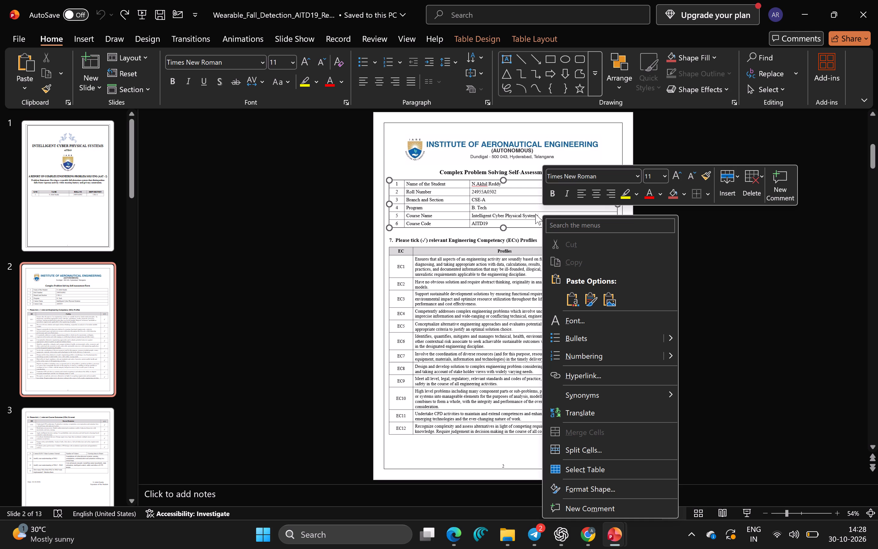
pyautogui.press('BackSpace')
# Replace the Course Name "Intelligent Cyber Physical Systems" in the self-assessment form's details table with "Compiler Construction".
pyautogui.click(535, 214)
pyautogui.press('BackSpace')
pyautogui.press('BackSpace')
pyautogui.press('BackSpace')
pyautogui.press('BackSpace')
pyautogui.press('BackSpace')
pyautogui.press('BackSpace')
pyautogui.press('BackSpace')
pyautogui.press('BackSpace')
pyautogui.press('BackSpace')
pyautogui.press('BackSpace')
pyautogui.press('BackSpace')
pyautogui.press('BackSpace')
pyautogui.press('BackSpace')
pyautogui.press('BackSpace')
pyautogui.press('BackSpace')
pyautogui.press('BackSpace')
pyautogui.press('BackSpace')
pyautogui.press('BackSpace')
pyautogui.press('BackSpace')
pyautogui.press('BackSpace')
pyautogui.press('BackSpace')
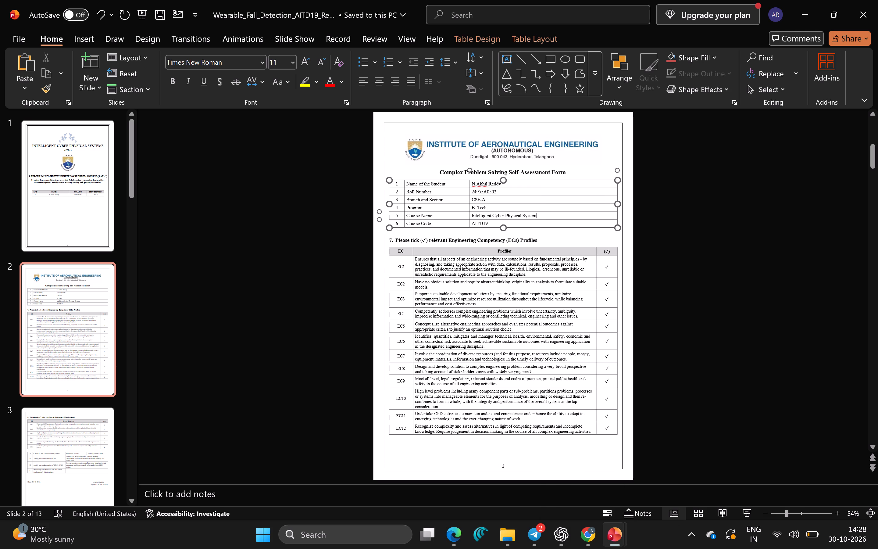
pyautogui.press('BackSpace')
pyautogui.press('BackSpace')
pyautogui.press('BackSpace')
pyautogui.write('cOM')
pyautogui.press('BackSpace')
pyautogui.press('BackSpace')
pyautogui.press('BackSpace')
pyautogui.write('Compiler Construction')
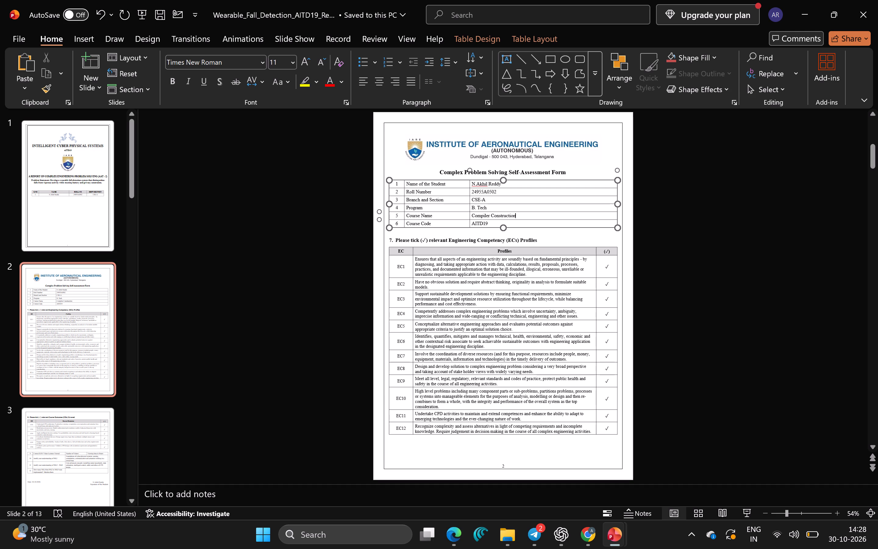
# Replace the Course Code in the self-assessment form's details table with ACSD46.
pyautogui.click(493, 224)
pyautogui.press('Down')
pyautogui.press('BackSpace')
pyautogui.press('BackSpace')
pyautogui.press('BackSpace')
pyautogui.press('BackSpace')
pyautogui.press('BackSpace')
pyautogui.write('CSD46')
# Copy the edited self-assessment form slide from the Wearable Fall Detection presentation and paste it after slide 2 of the Optimizing Compiler report.
pyautogui.click(61, 447)
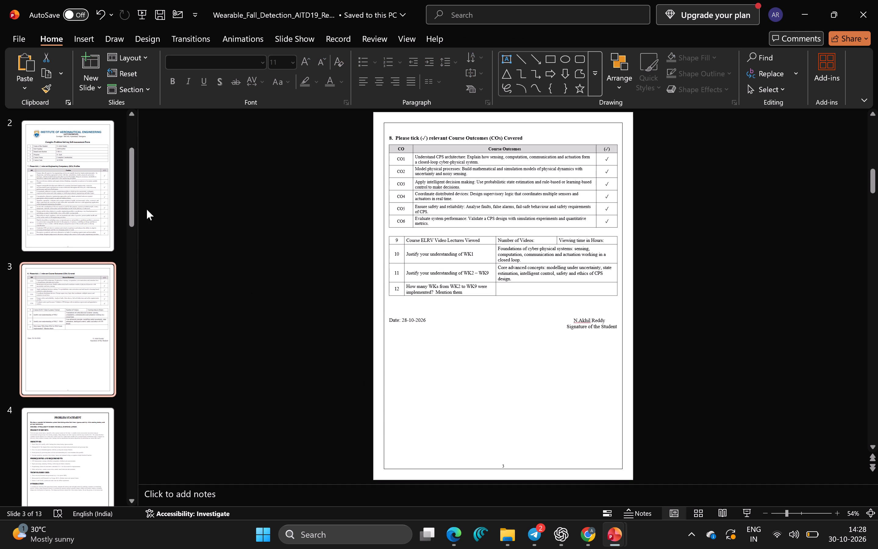
pyautogui.scroll(2, 84, 219)
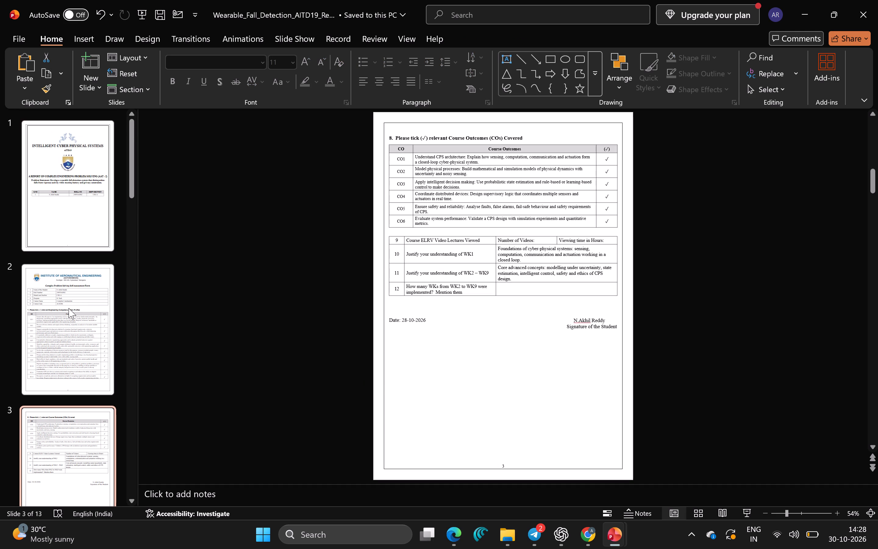
pyautogui.rightClick(69, 308)
pyautogui.click(109, 245)
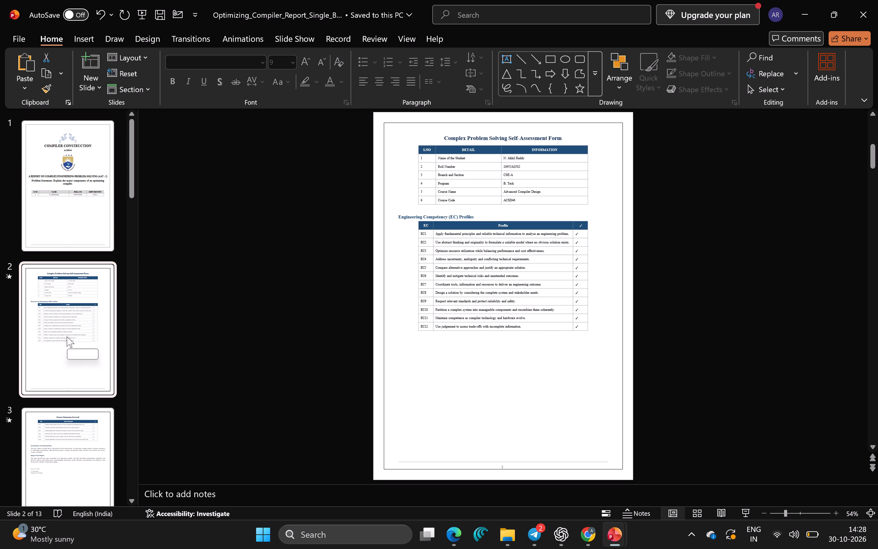
pyautogui.hotkey('ctrl', 'v')
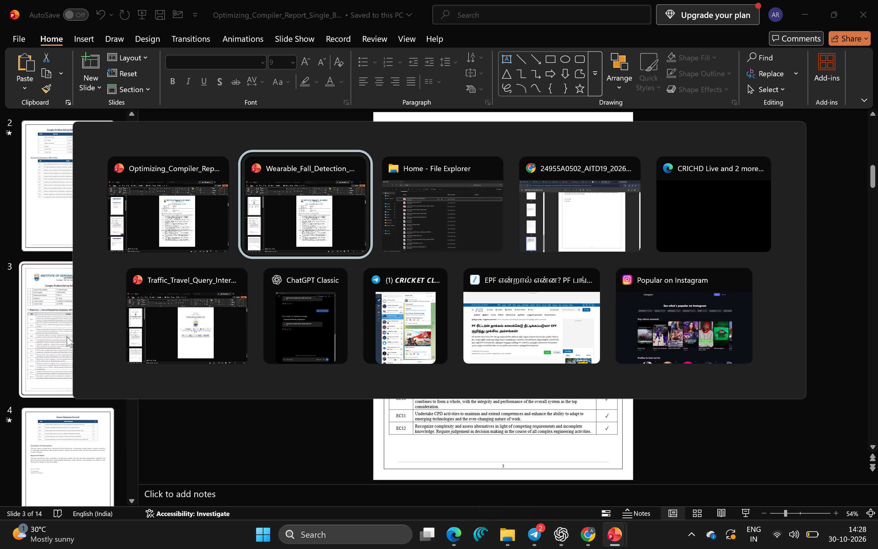
# Copy the Wearable Fall Detection slide with the Course Outcomes (COs) Covered table and paste it after slide 4 of the Optimizing Compiler report.
pyautogui.click(44, 465)
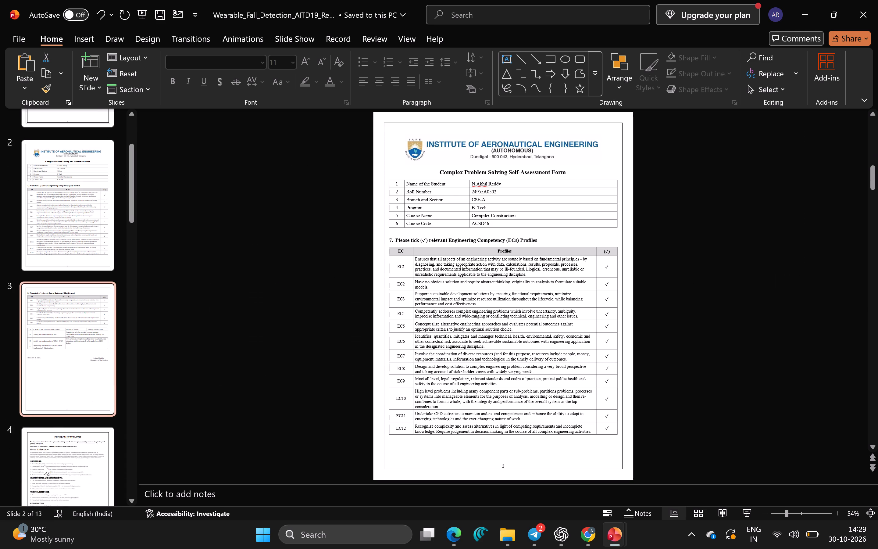
pyautogui.rightClick(44, 465)
pyautogui.click(223, 316)
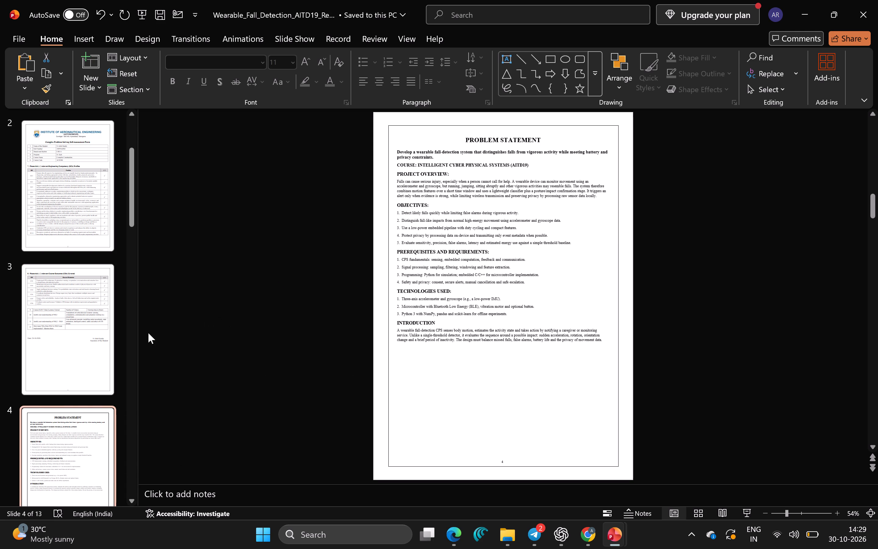
pyautogui.rightClick(82, 339)
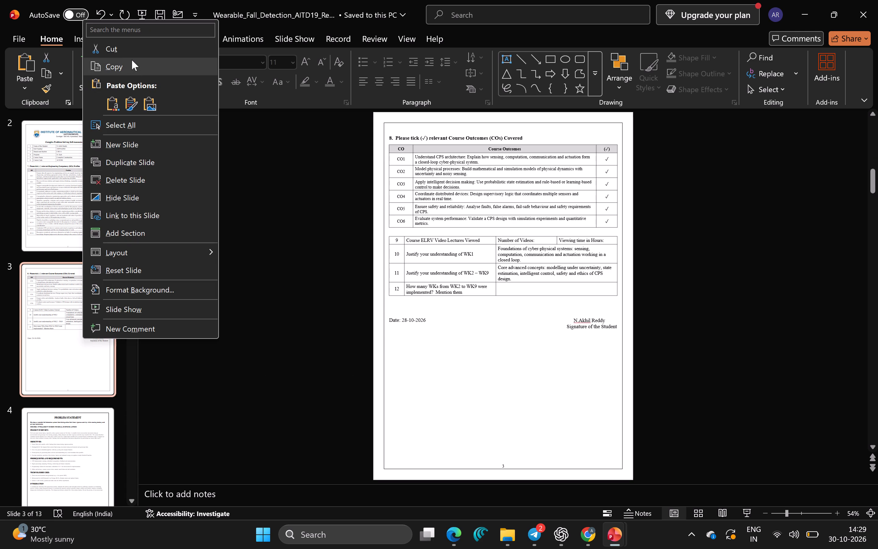
pyautogui.click(132, 60)
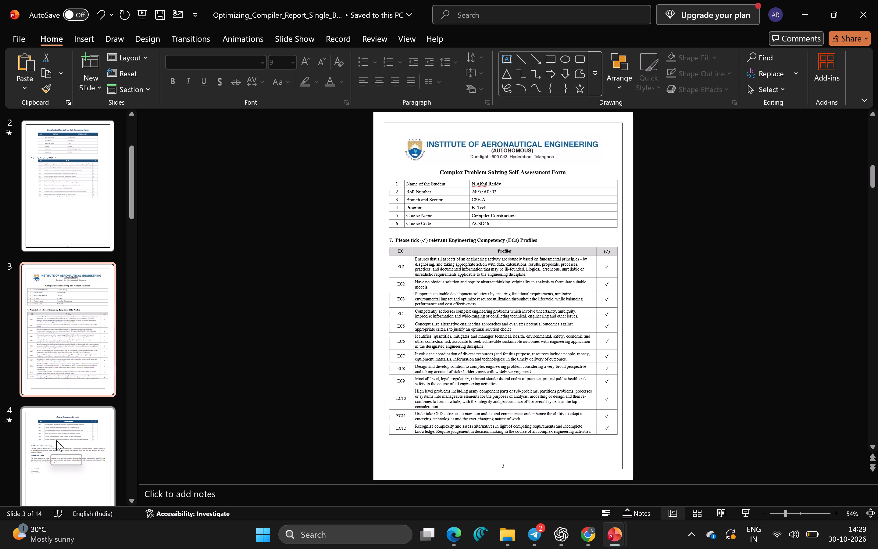
pyautogui.click(56, 440)
pyautogui.hotkey('ctrl', 'v')
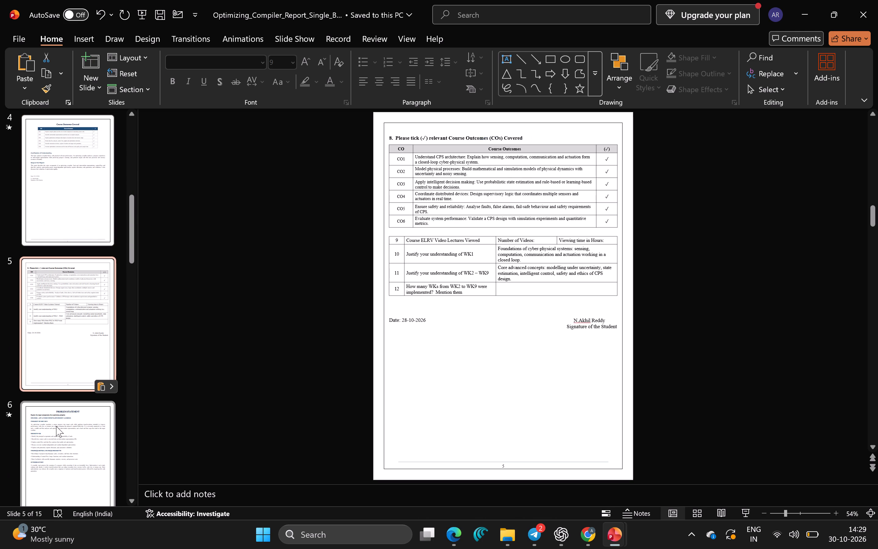
# Cut the old blue-headed Course Outcomes Covered and Complex Problem Solving Self-Assessment Form slides from the Optimizing Compiler report.
pyautogui.rightClick(69, 196)
pyautogui.click(89, 225)
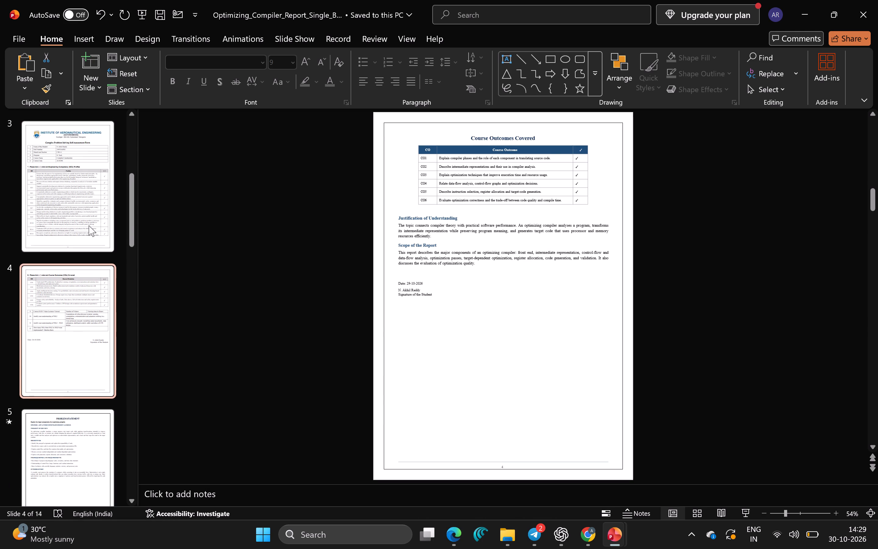
pyautogui.scroll(1, 89, 225)
pyautogui.rightClick(75, 297)
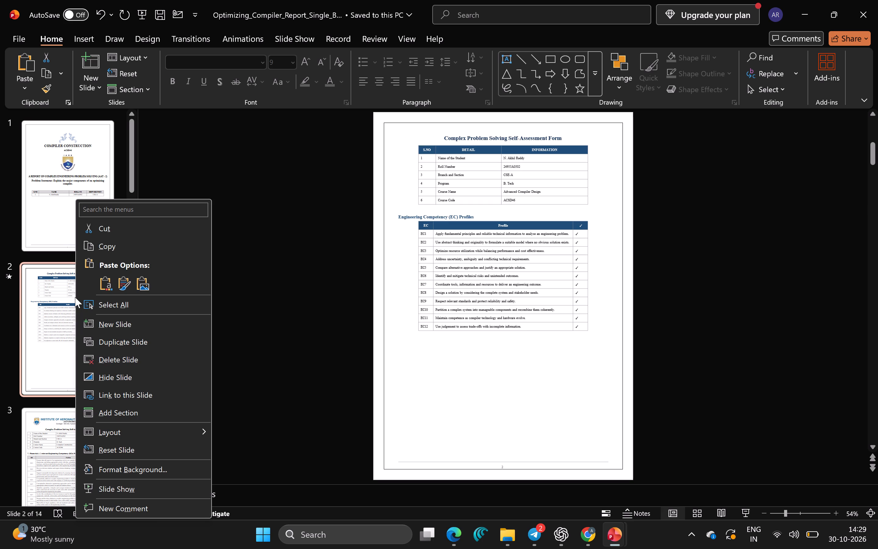
pyautogui.click(114, 232)
# Go through the report's opening slides to the Problem Statement slide and set all its body text to font size 14.
pyautogui.click(83, 205)
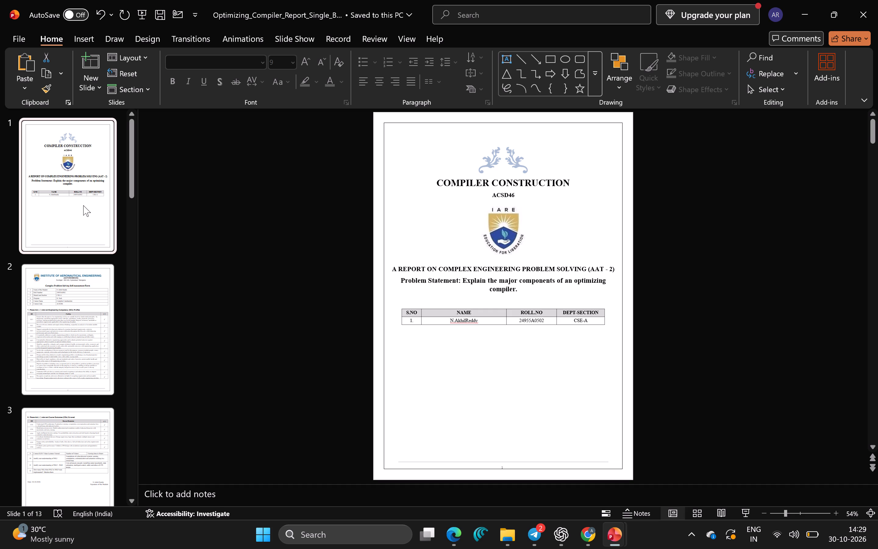
pyautogui.press('Down')
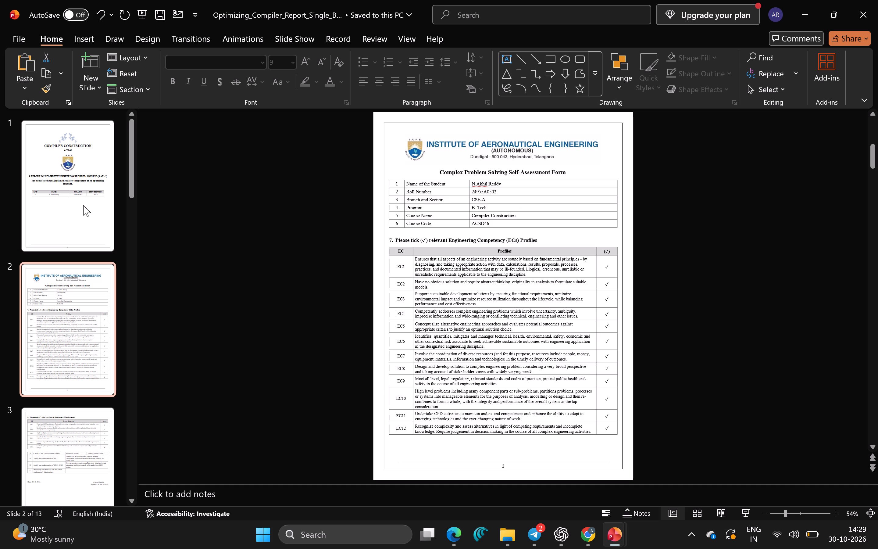
pyautogui.press('Down')
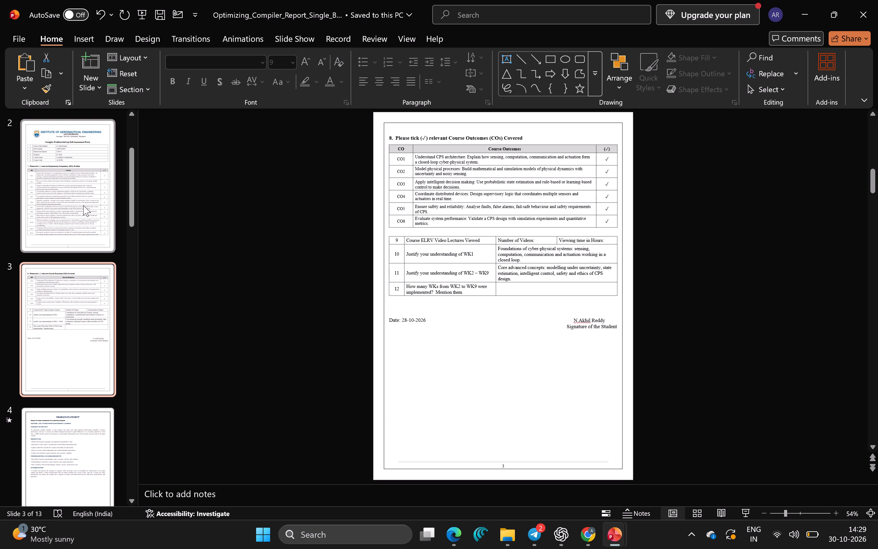
pyautogui.press('Down')
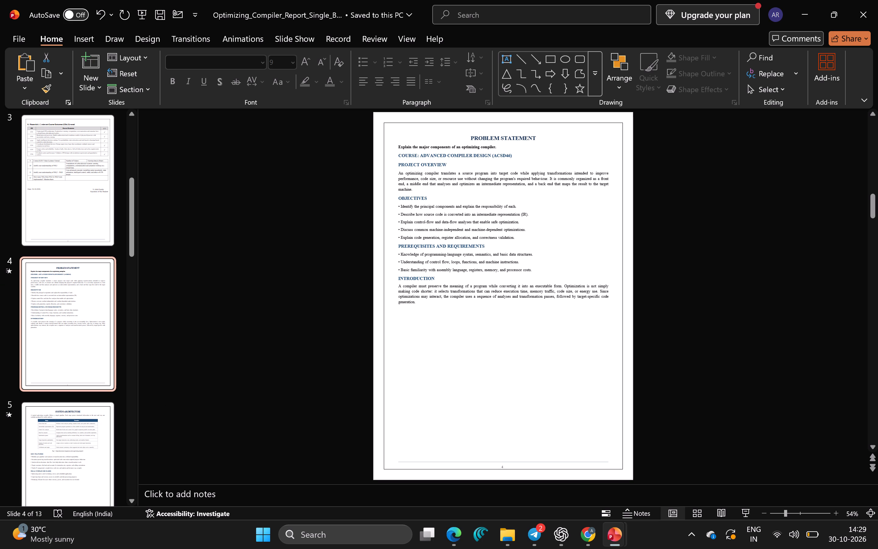
pyautogui.moveTo(471, 136); pyautogui.dragTo(599, 404)
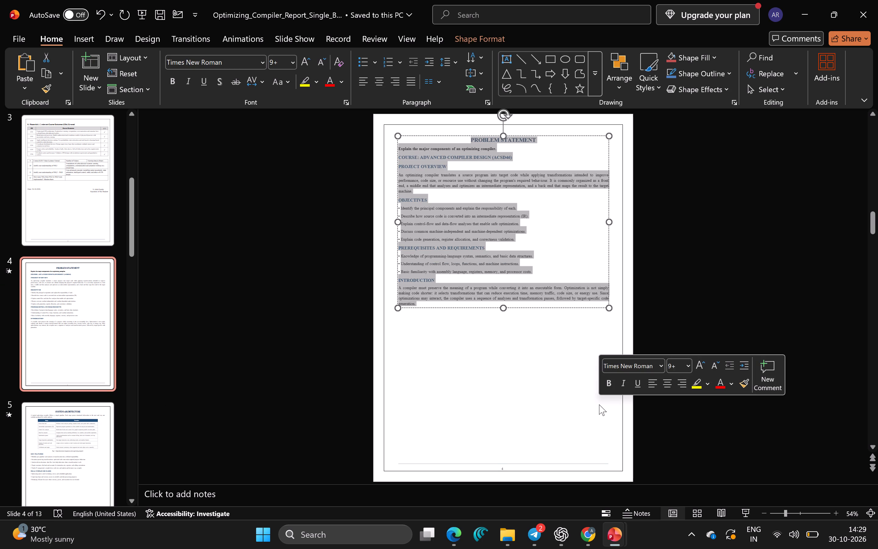
pyautogui.click(687, 367)
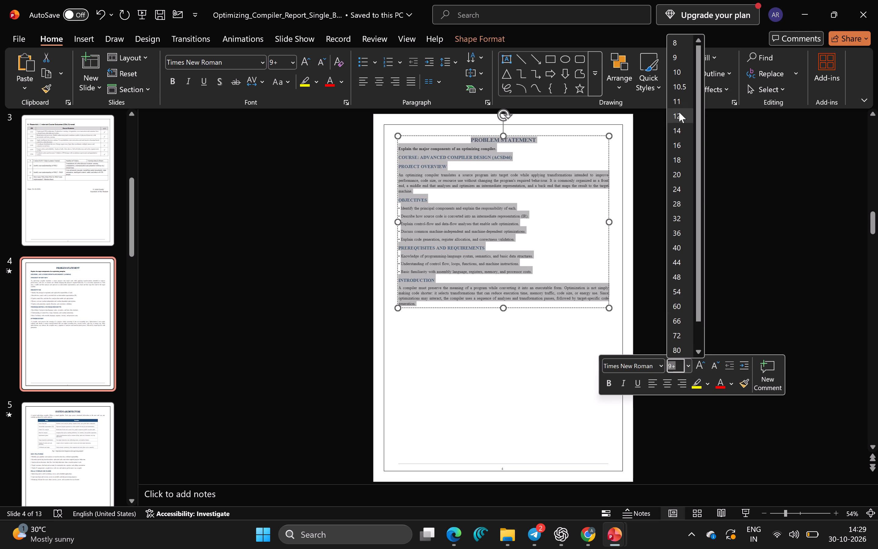
pyautogui.click(677, 127)
pyautogui.click(489, 425)
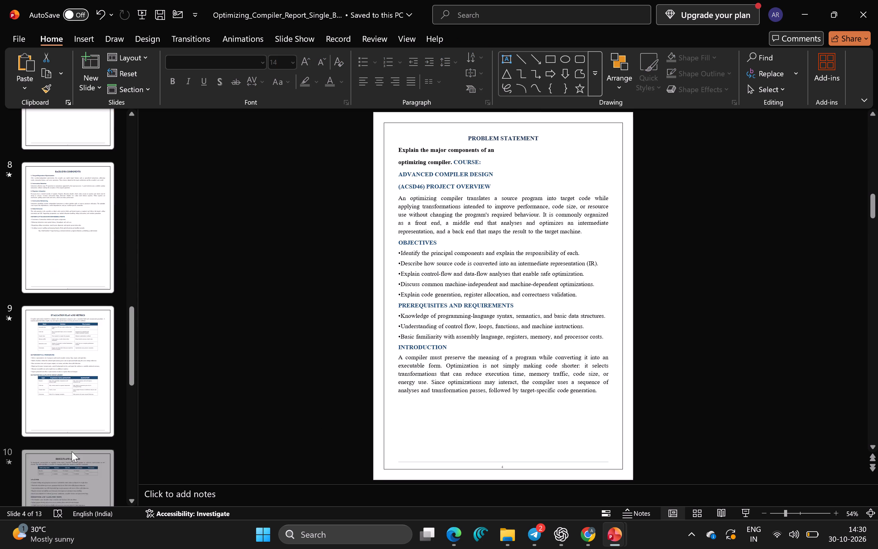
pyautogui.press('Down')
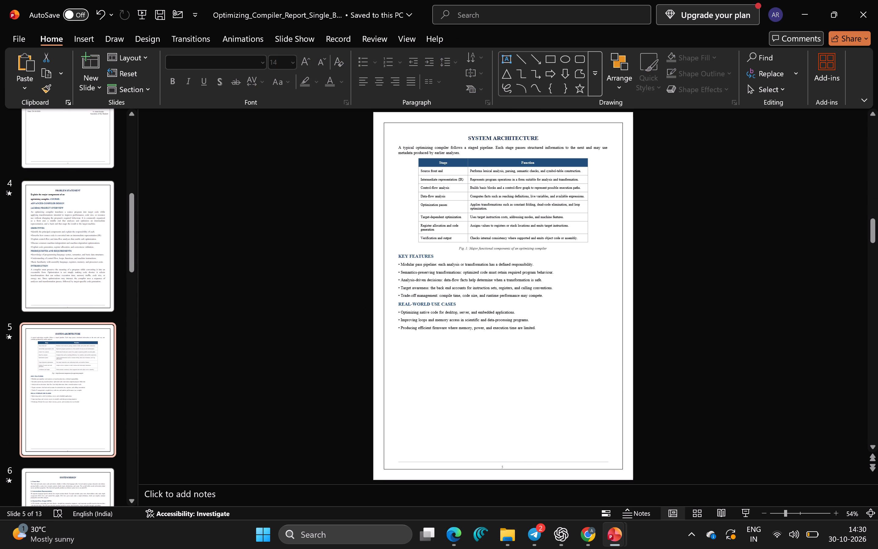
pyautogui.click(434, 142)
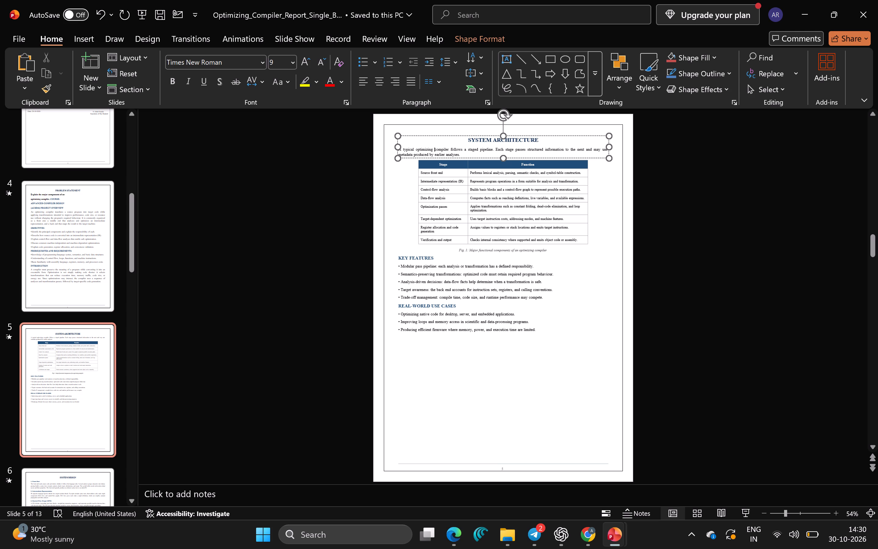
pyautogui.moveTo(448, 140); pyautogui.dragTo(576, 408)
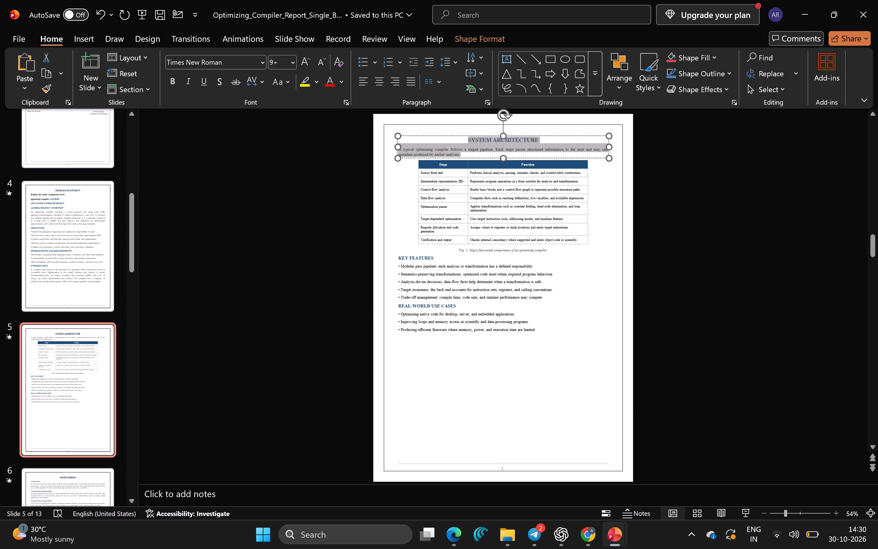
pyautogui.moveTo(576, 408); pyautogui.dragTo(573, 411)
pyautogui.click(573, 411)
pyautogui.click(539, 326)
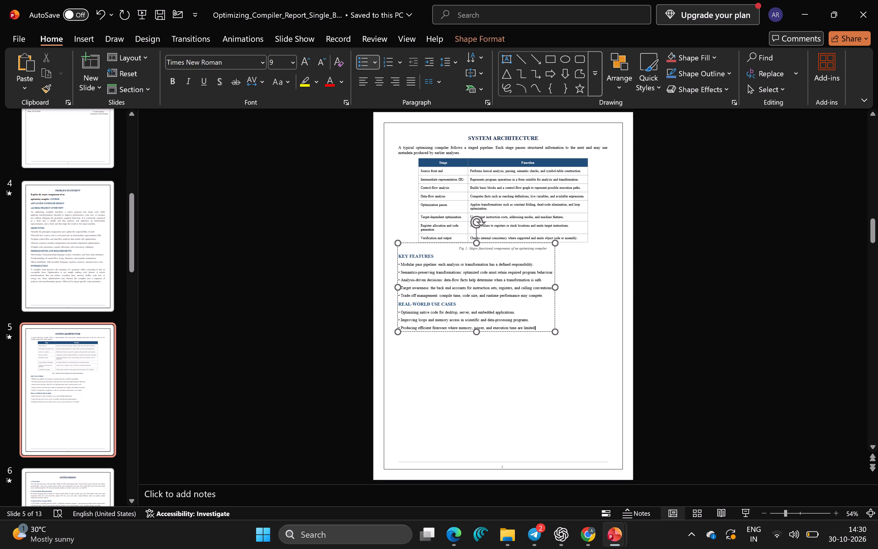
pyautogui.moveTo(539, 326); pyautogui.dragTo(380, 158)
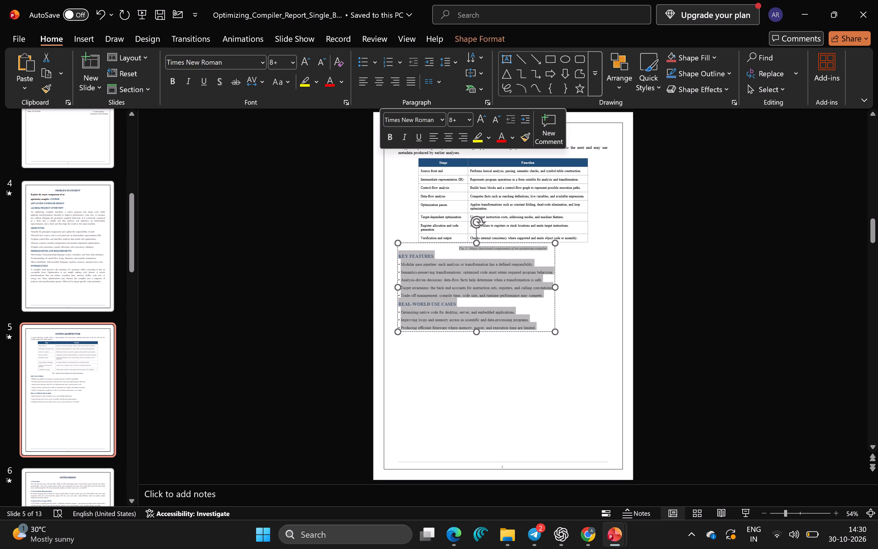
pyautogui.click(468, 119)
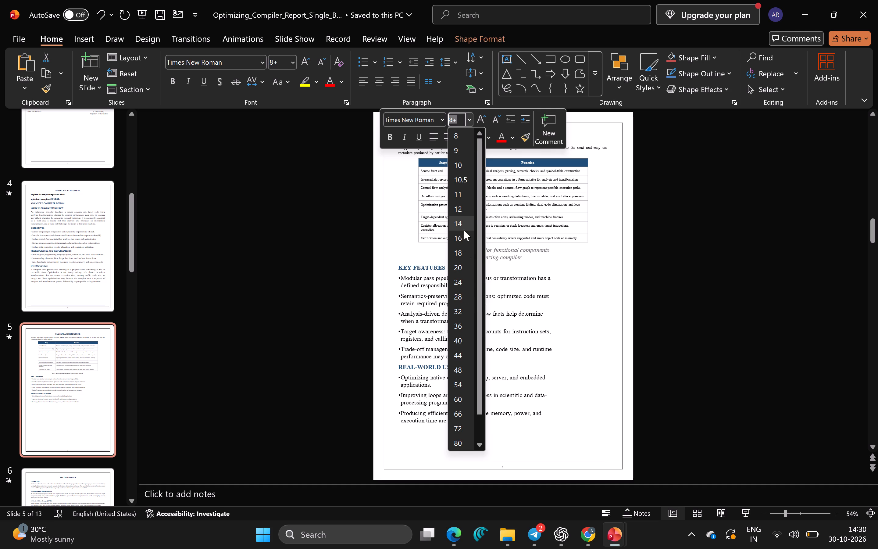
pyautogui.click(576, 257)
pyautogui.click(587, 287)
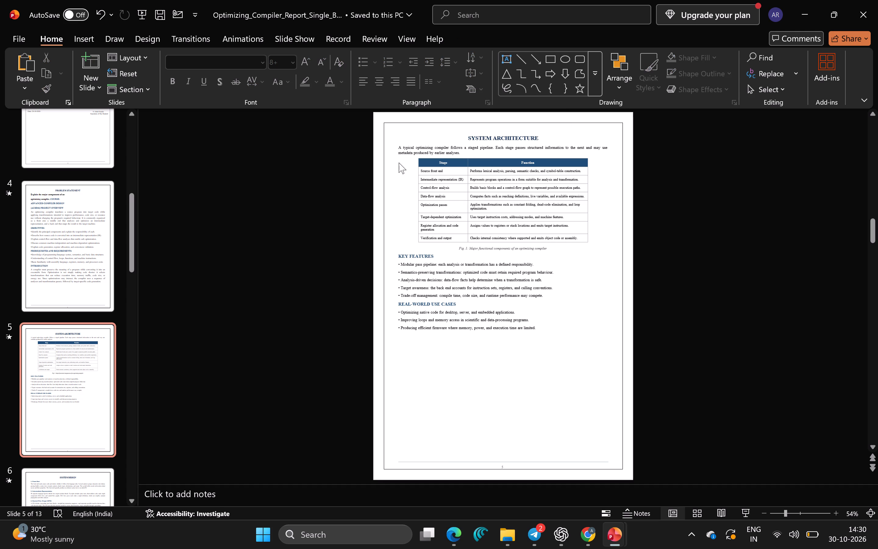
# Set the System Architecture heading and its introductory paragraph to font size 11.
pyautogui.moveTo(398, 144); pyautogui.dragTo(459, 239)
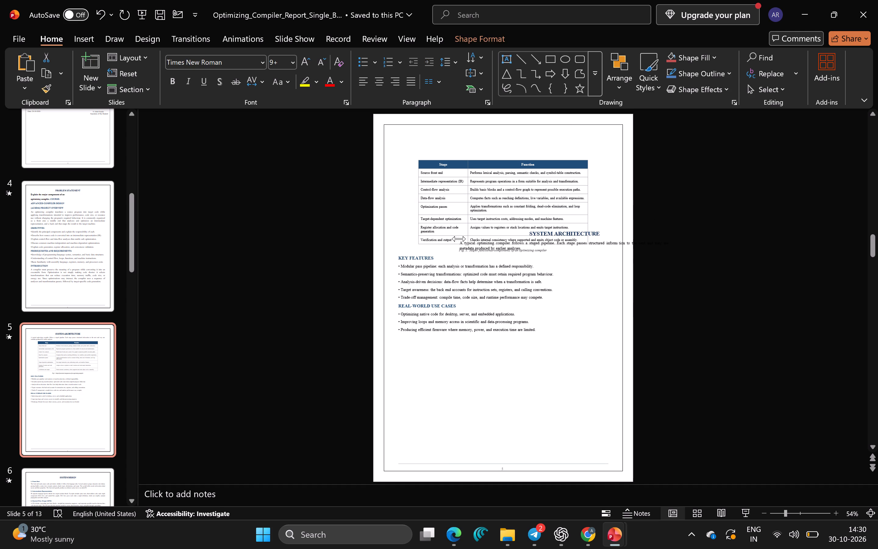
pyautogui.hotkey('ctrl', 'z')
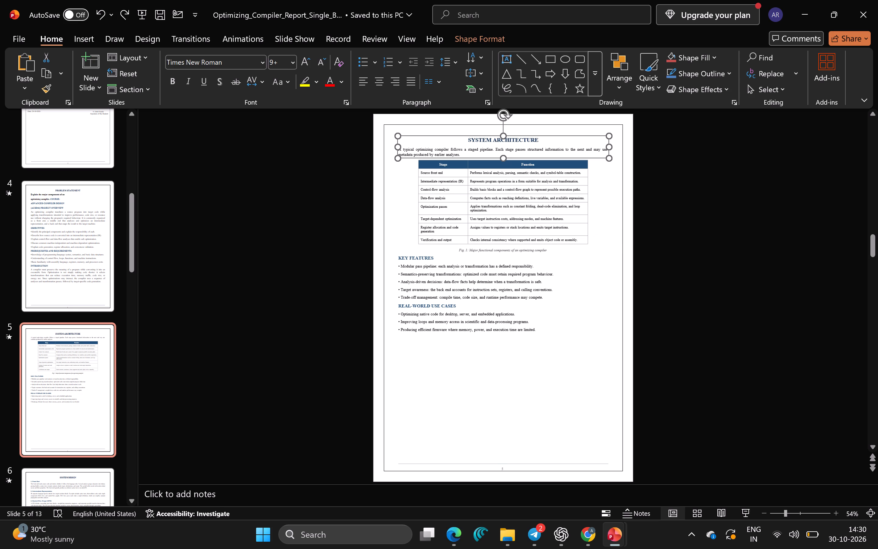
pyautogui.moveTo(464, 139); pyautogui.dragTo(471, 337)
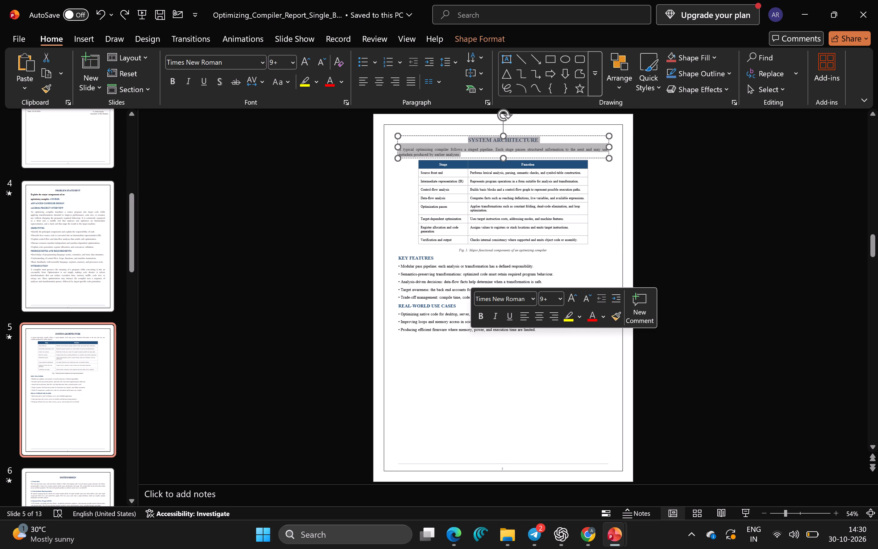
pyautogui.click(563, 300)
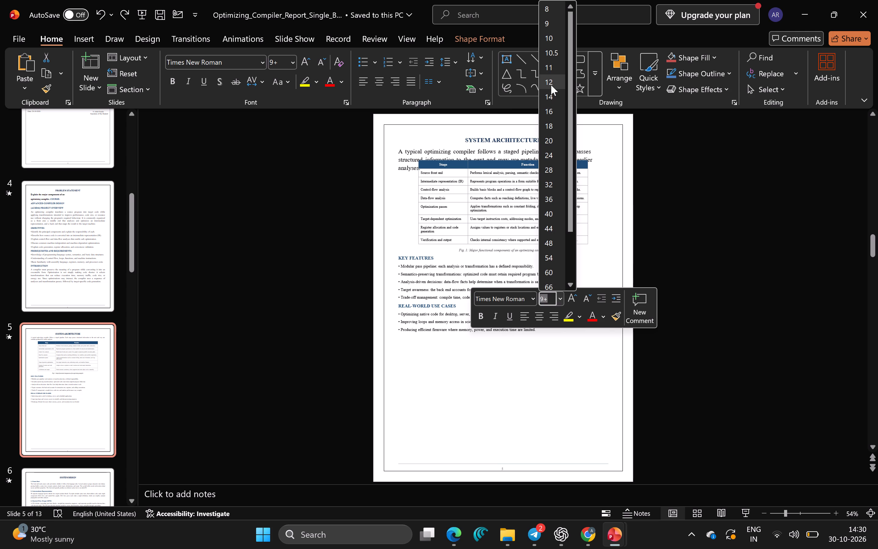
pyautogui.click(551, 69)
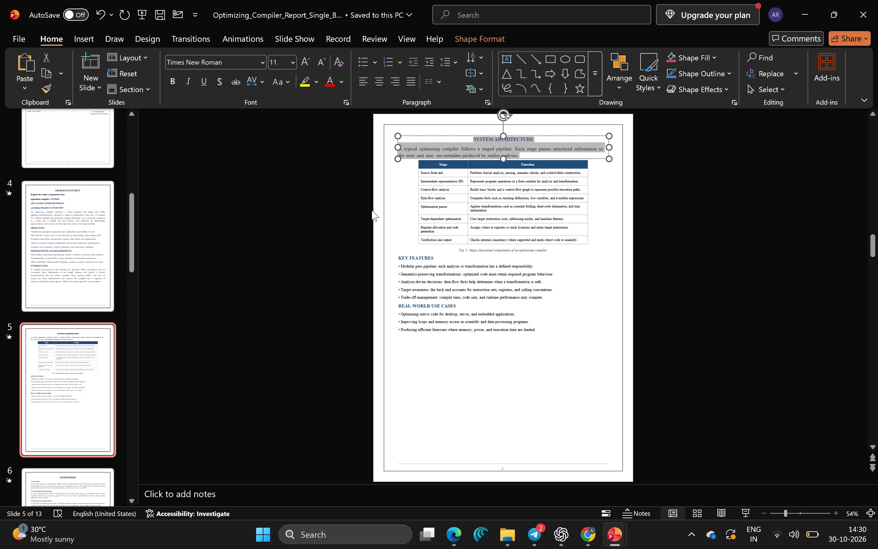
pyautogui.click(395, 206)
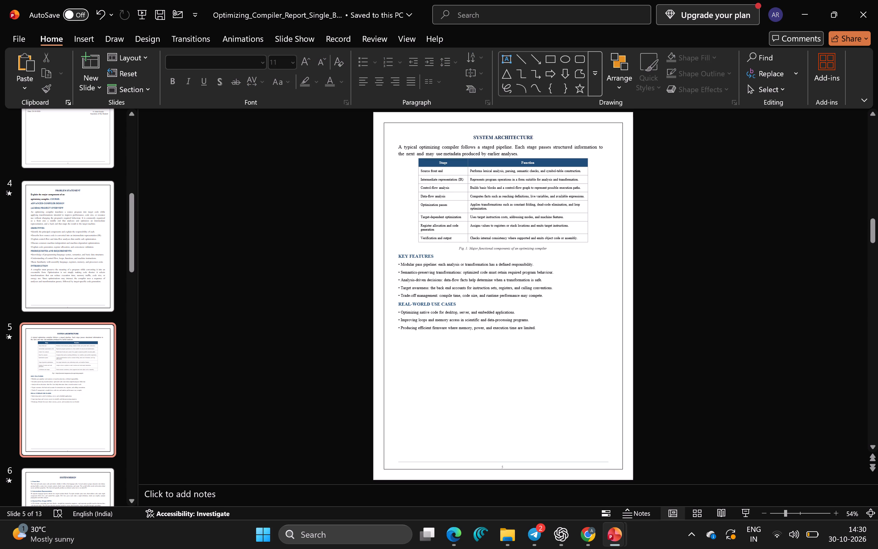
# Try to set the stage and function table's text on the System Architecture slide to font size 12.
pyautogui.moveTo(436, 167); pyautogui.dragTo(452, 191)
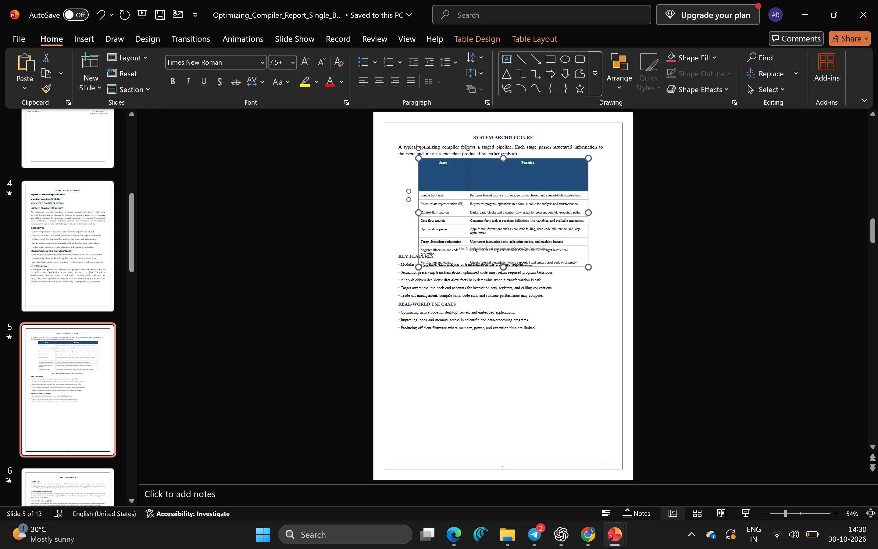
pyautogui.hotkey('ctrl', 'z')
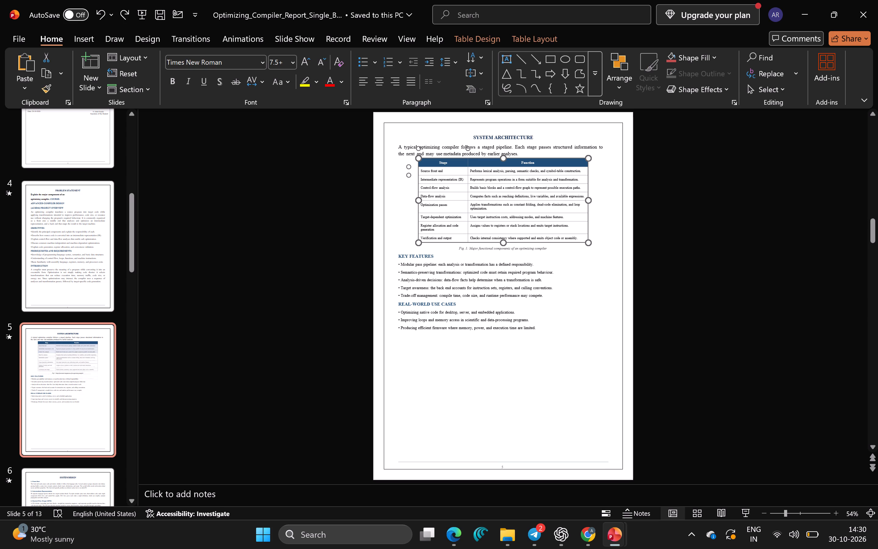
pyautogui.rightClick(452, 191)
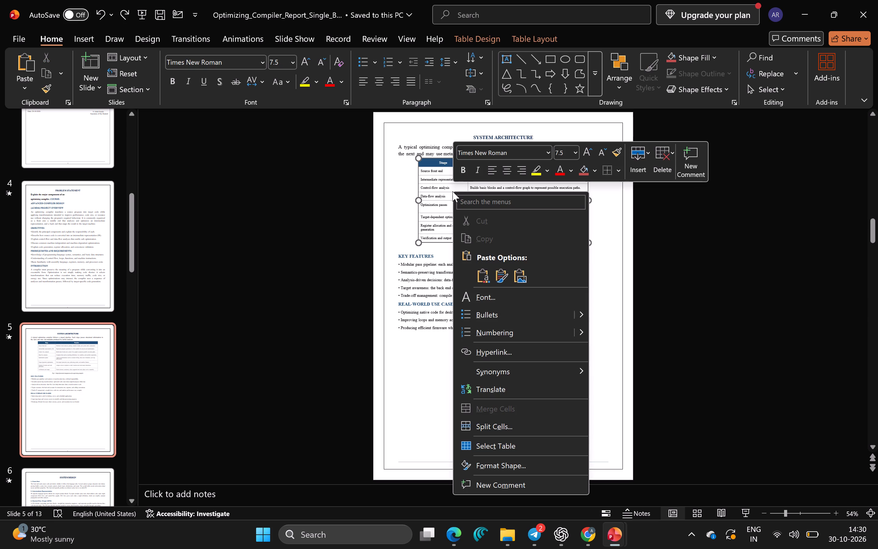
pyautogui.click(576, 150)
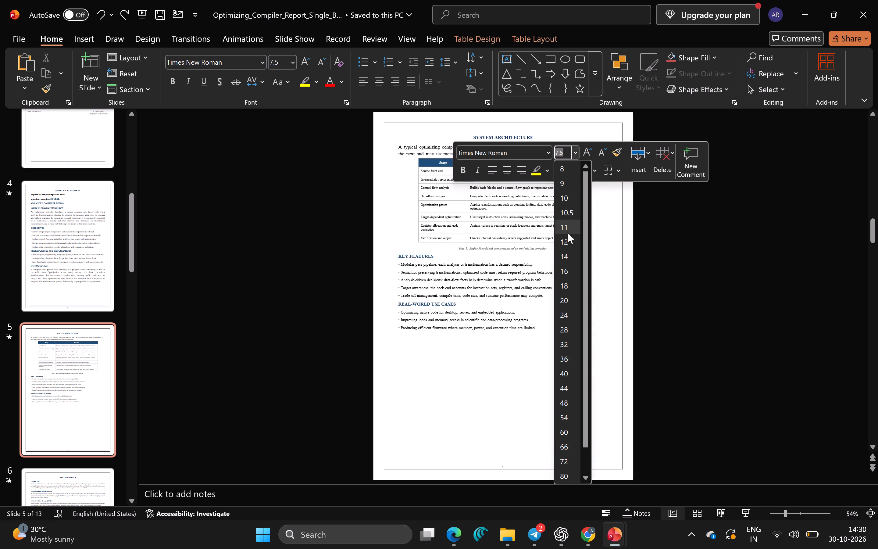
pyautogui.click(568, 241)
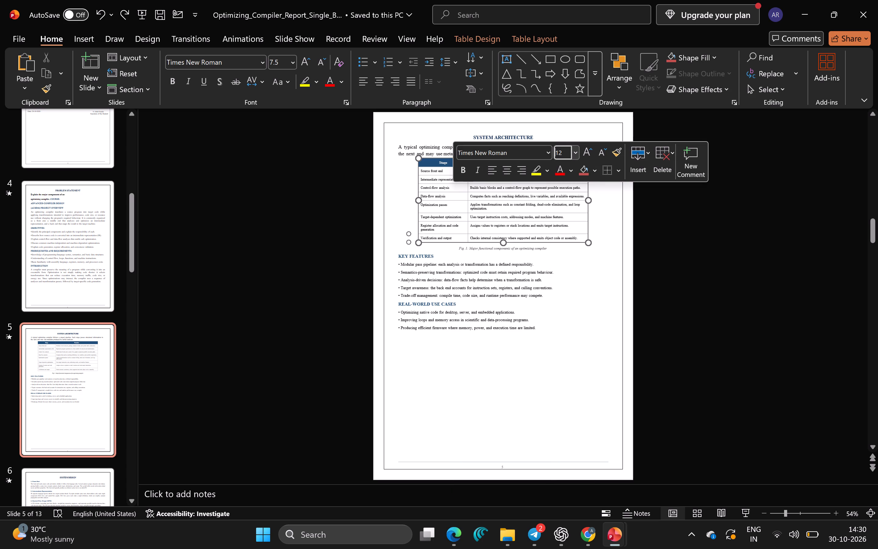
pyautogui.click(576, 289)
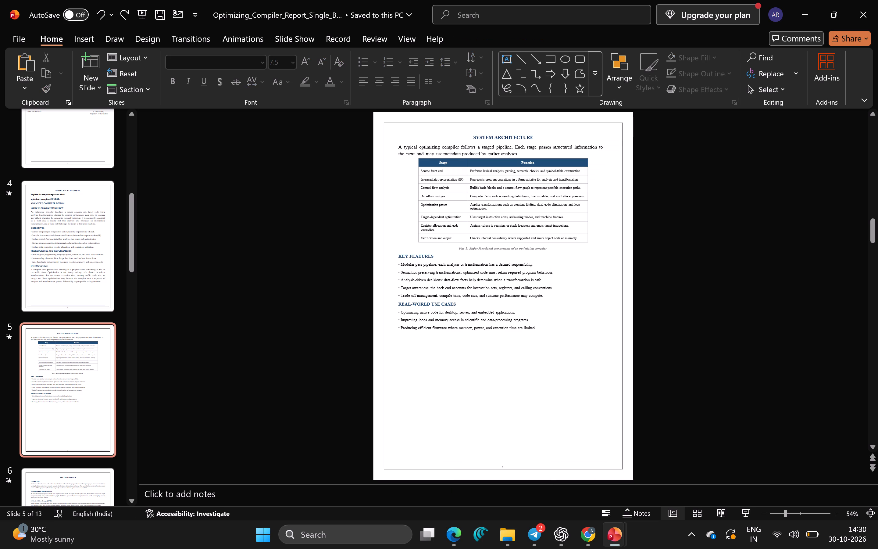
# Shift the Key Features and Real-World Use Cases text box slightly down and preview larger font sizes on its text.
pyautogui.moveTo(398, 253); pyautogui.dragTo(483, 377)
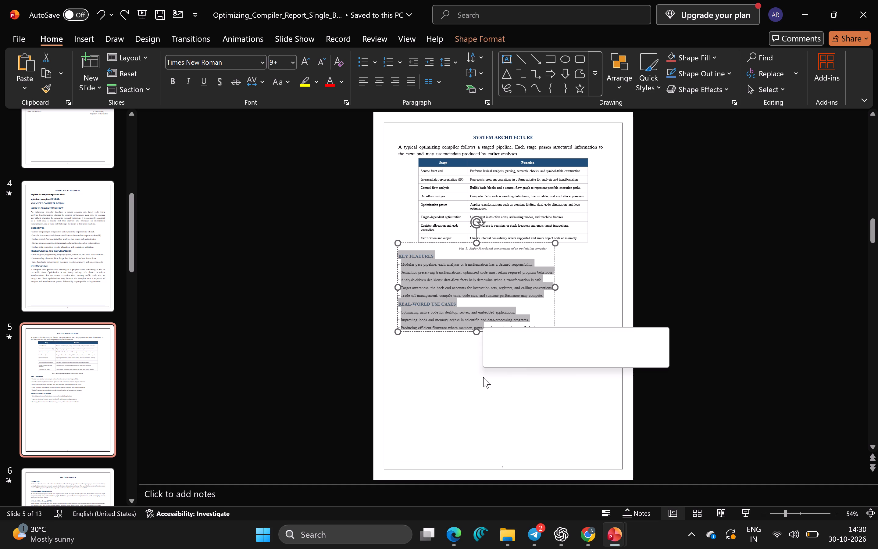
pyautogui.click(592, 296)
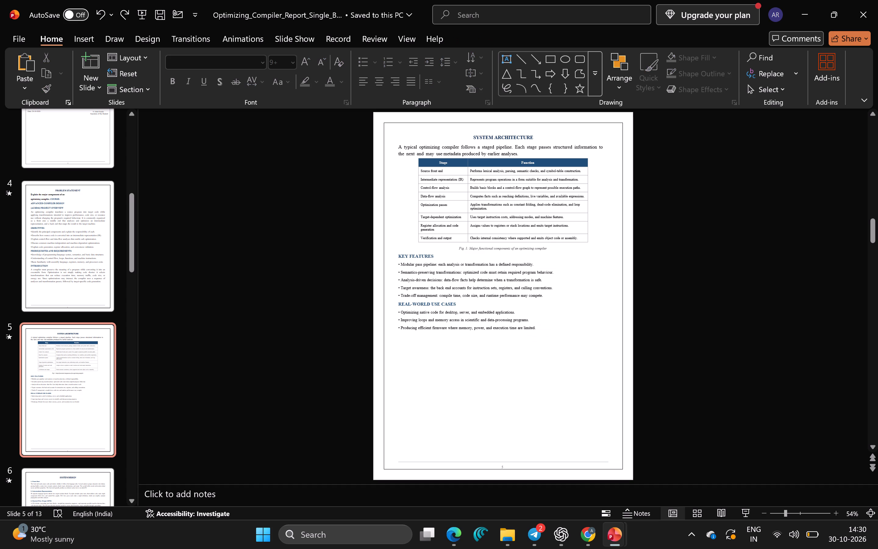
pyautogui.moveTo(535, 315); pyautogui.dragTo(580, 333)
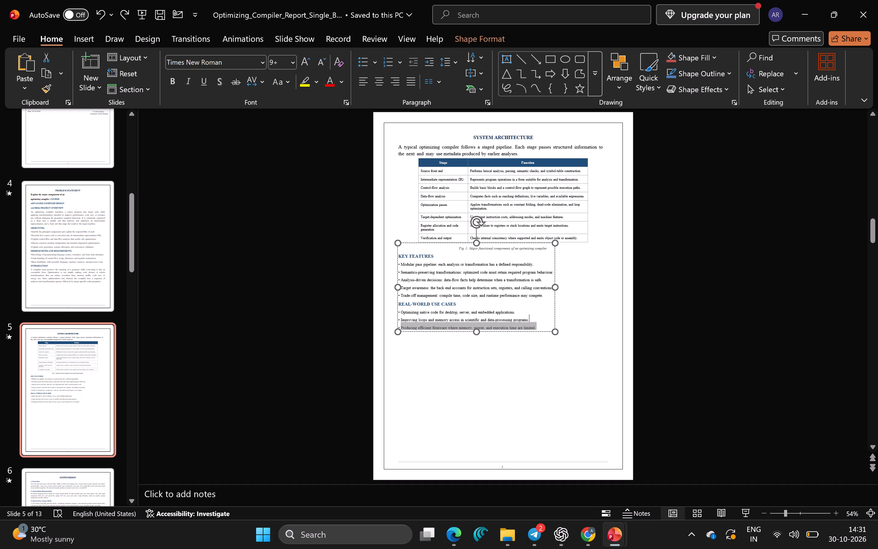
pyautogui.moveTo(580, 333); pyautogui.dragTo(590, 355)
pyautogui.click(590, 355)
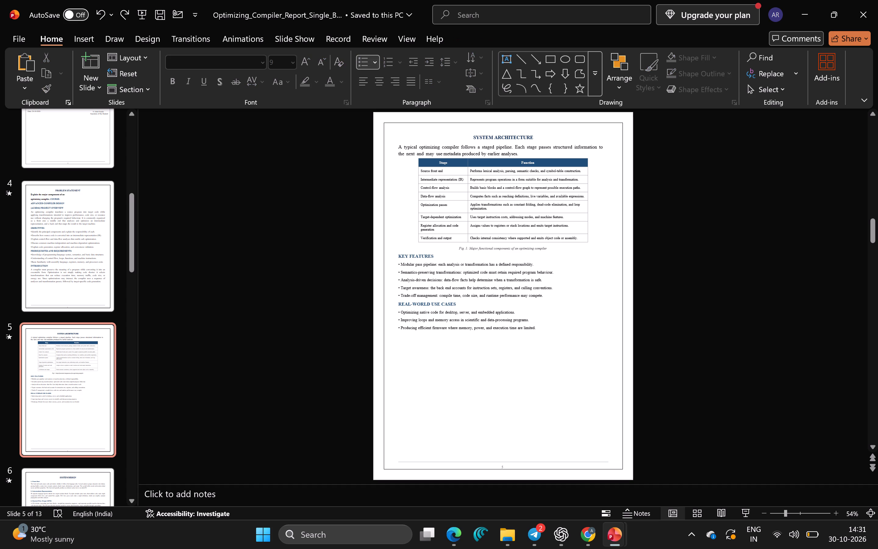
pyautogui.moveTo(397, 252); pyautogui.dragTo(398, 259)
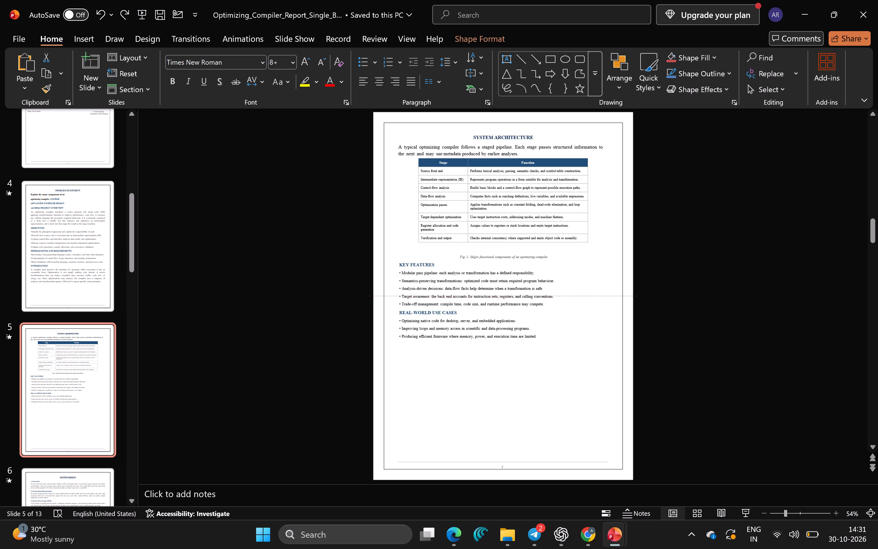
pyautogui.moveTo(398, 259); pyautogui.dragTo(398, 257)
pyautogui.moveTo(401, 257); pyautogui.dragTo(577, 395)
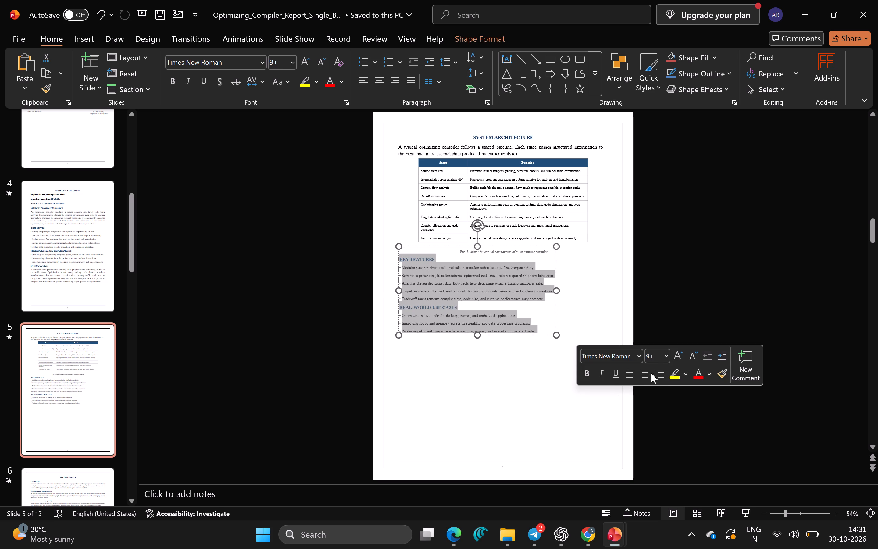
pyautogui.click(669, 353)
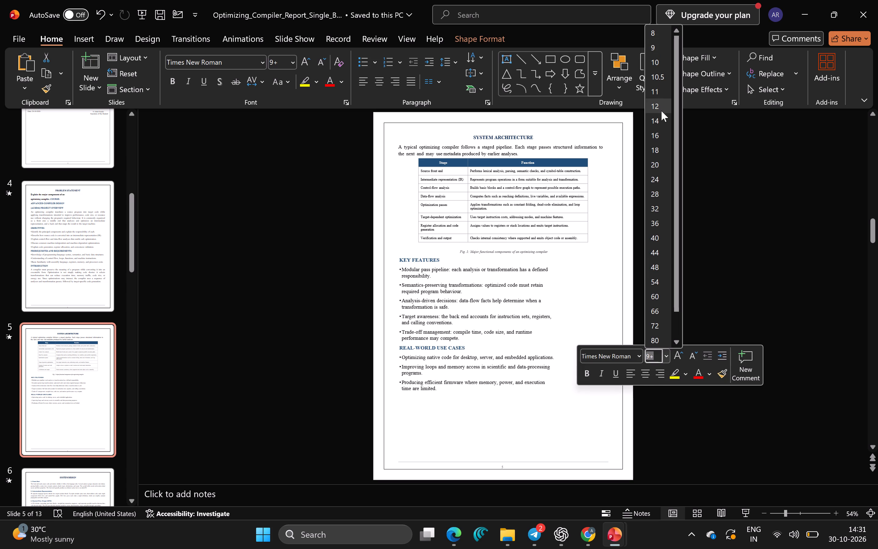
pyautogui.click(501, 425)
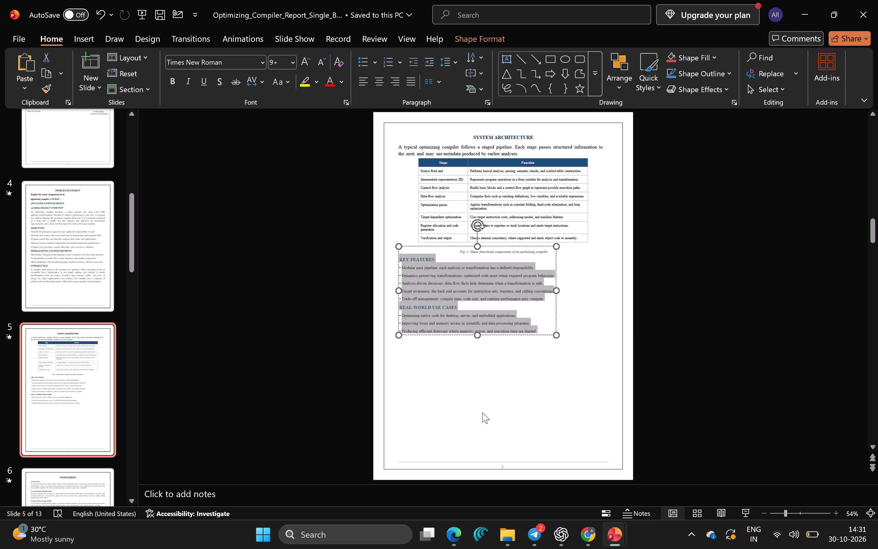
# Review the layout of the slides from Problem Statement through Implementation Checklist and back to Optimization Pipeline and Pseudocode.
pyautogui.click(99, 248)
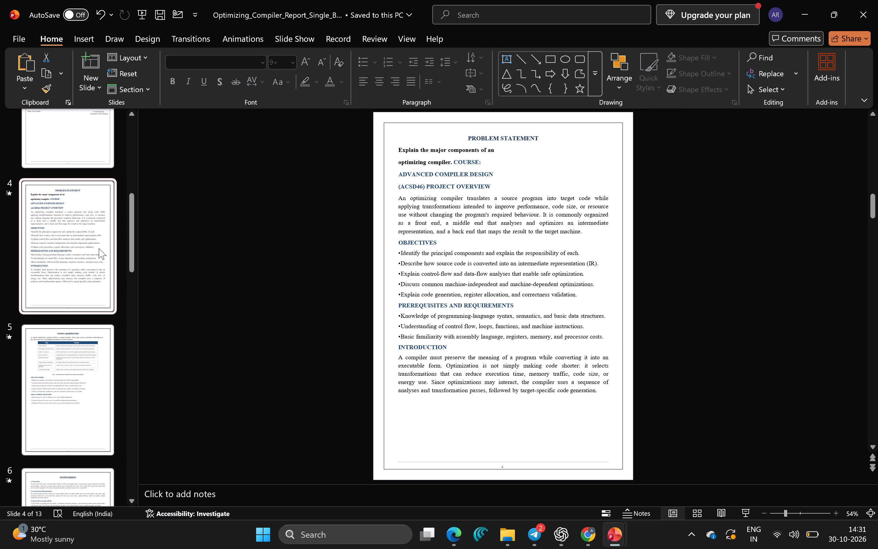
pyautogui.press('Down')
pyautogui.press('Down')
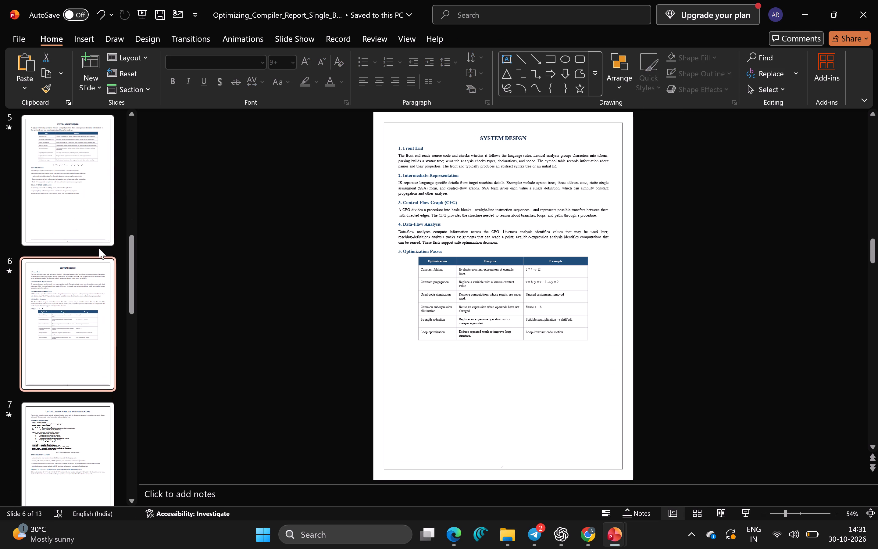
pyautogui.press('Down')
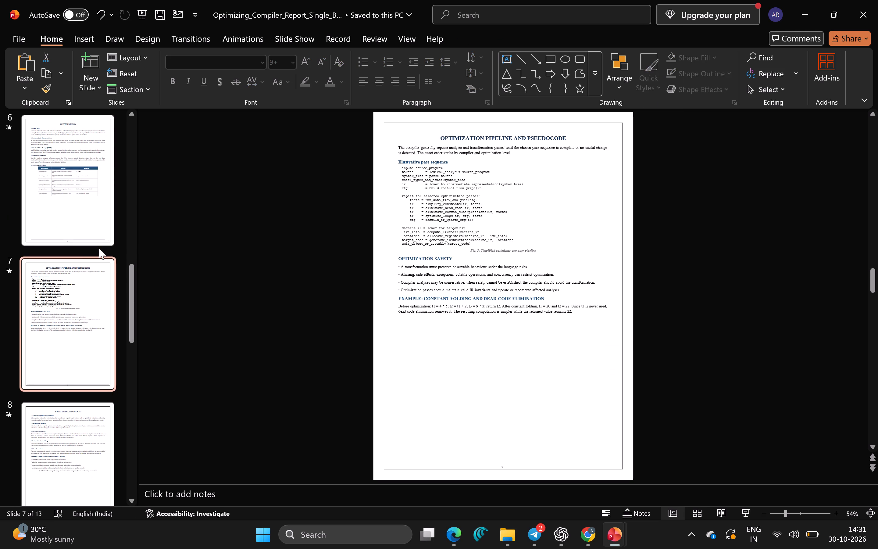
pyautogui.press('Down')
pyautogui.press('Down')
pyautogui.press('Down')
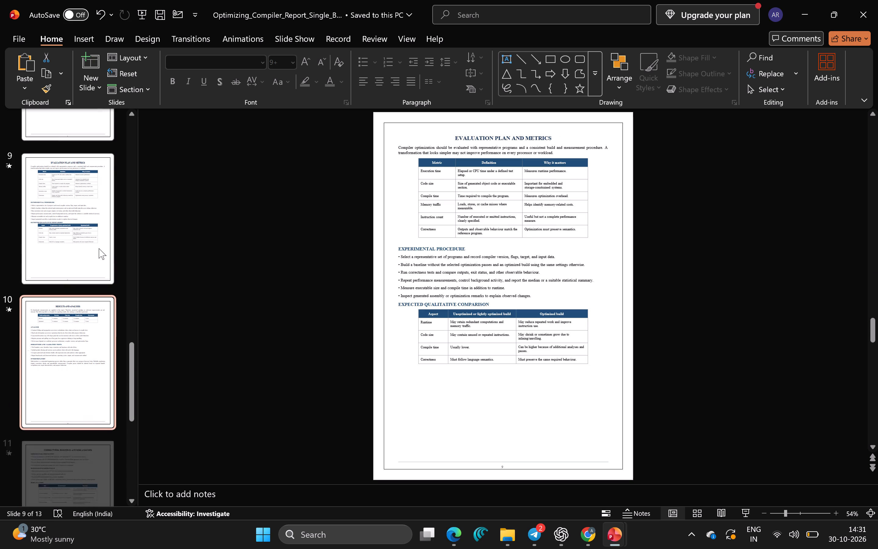
pyautogui.press('Down')
pyautogui.press('Down')
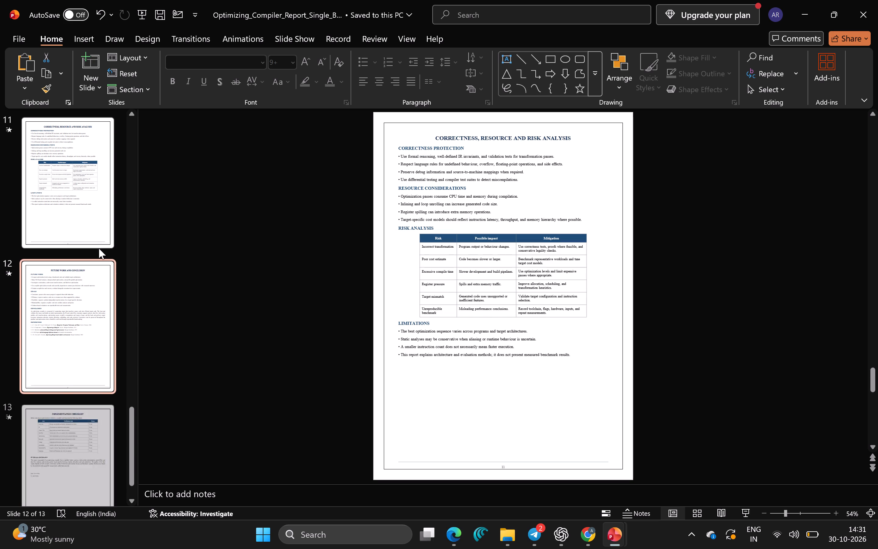
pyautogui.press('Down')
pyautogui.press('Down')
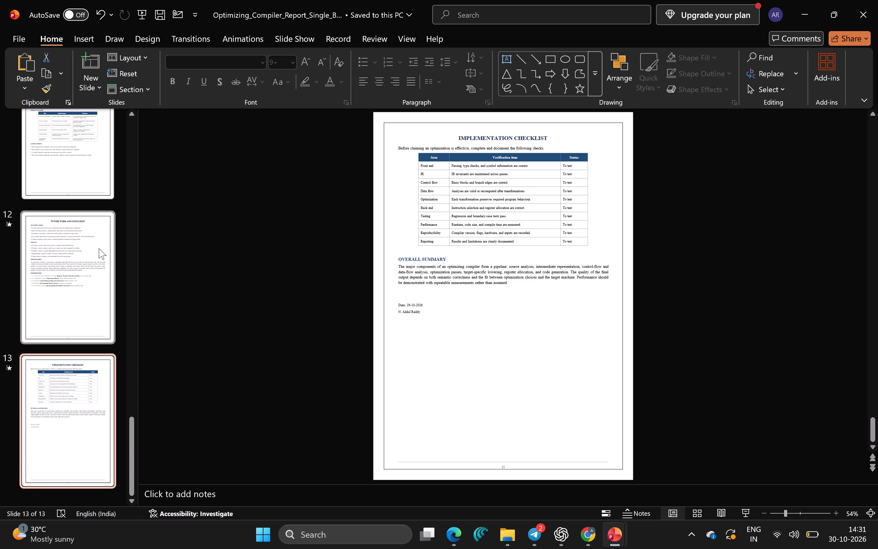
pyautogui.press('Up')
pyautogui.press('Up')
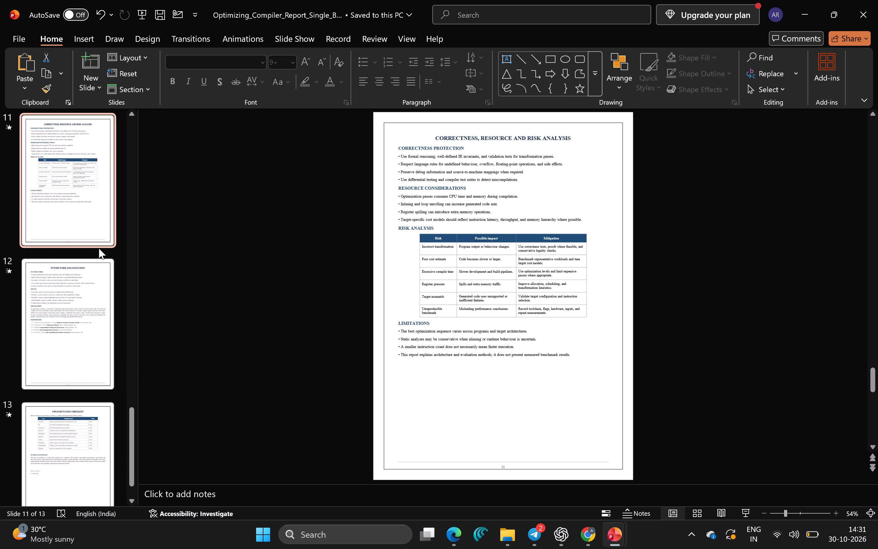
pyautogui.press('Up')
pyautogui.press('Up')
pyautogui.press('Up')
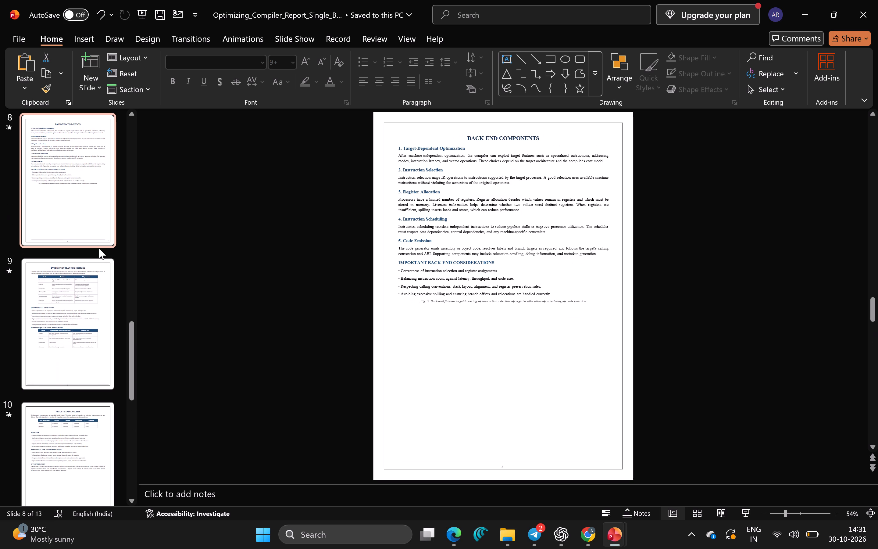
pyautogui.press('Up')
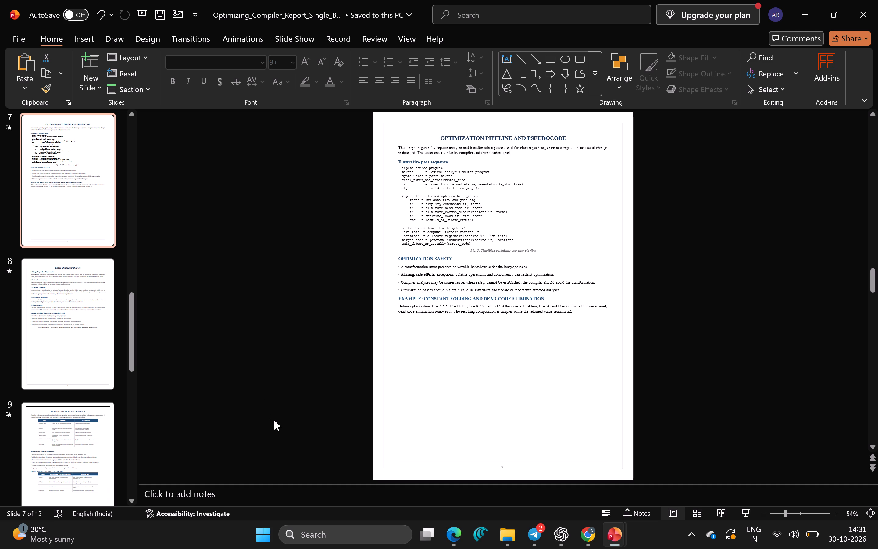
# Undo the text box move and the font size changes on the System Architecture and Problem Statement slides.
pyautogui.hotkey('ctrl', 'z')
pyautogui.press('z')
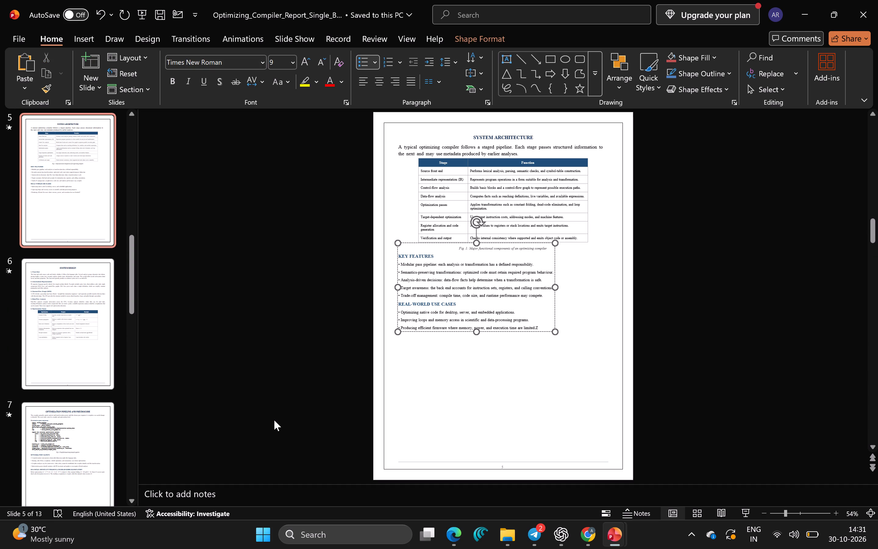
pyautogui.hotkey('ctrl', 'z')
pyautogui.press('z')
pyautogui.hotkey('ctrl', 'z')
pyautogui.press('z')
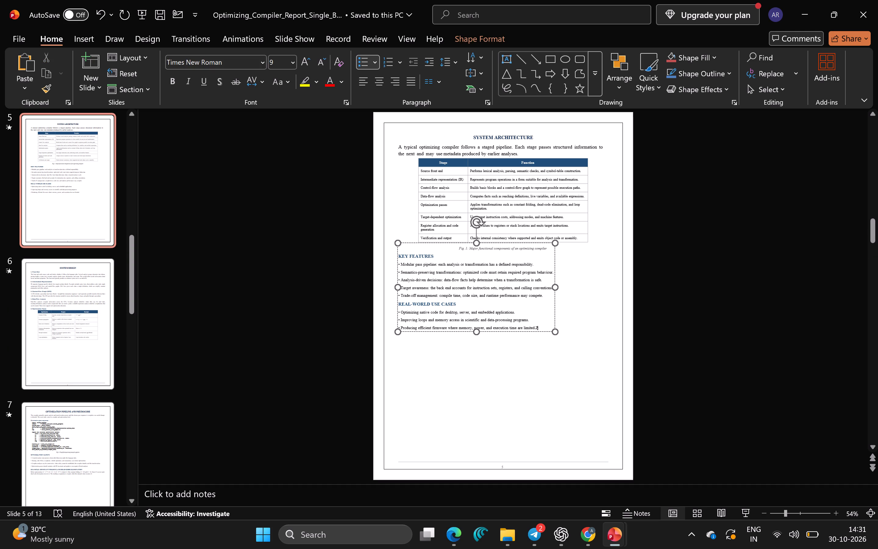
pyautogui.click(274, 420)
pyautogui.hotkey('ctrl', 'z')
pyautogui.hotkey('ctrl', 'z')
pyautogui.hotkey('ctrl', 'z')
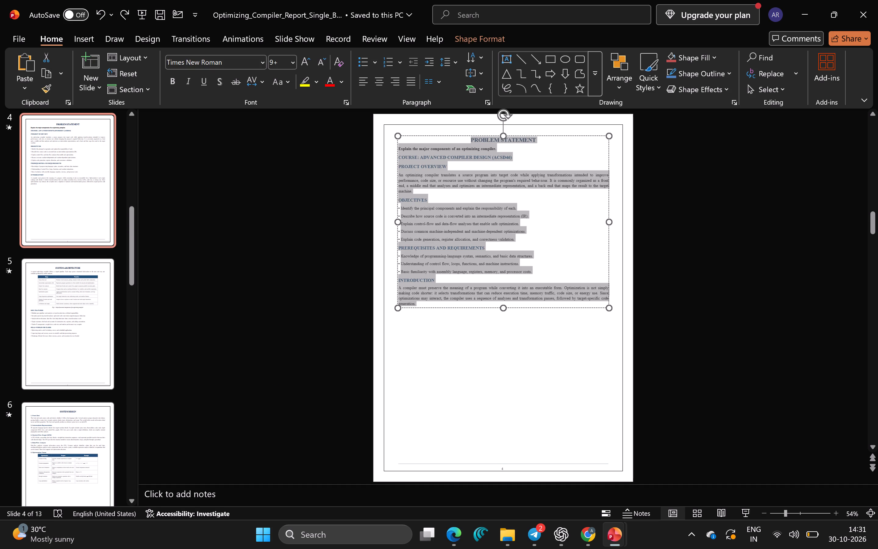
pyautogui.click(438, 471)
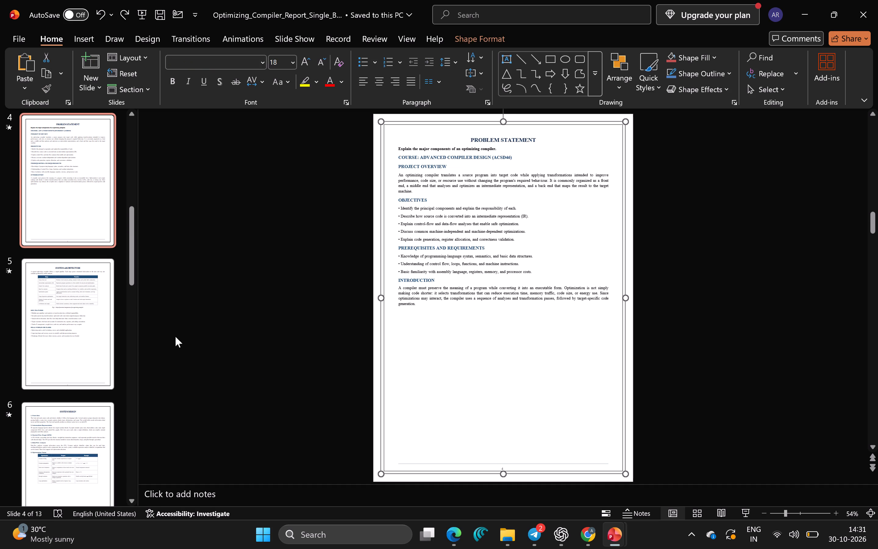
# Check every slide of the report in order, from the Compiler Construction cover to the Implementation Checklist.
pyautogui.click(80, 207)
pyautogui.scroll(7, 80, 207)
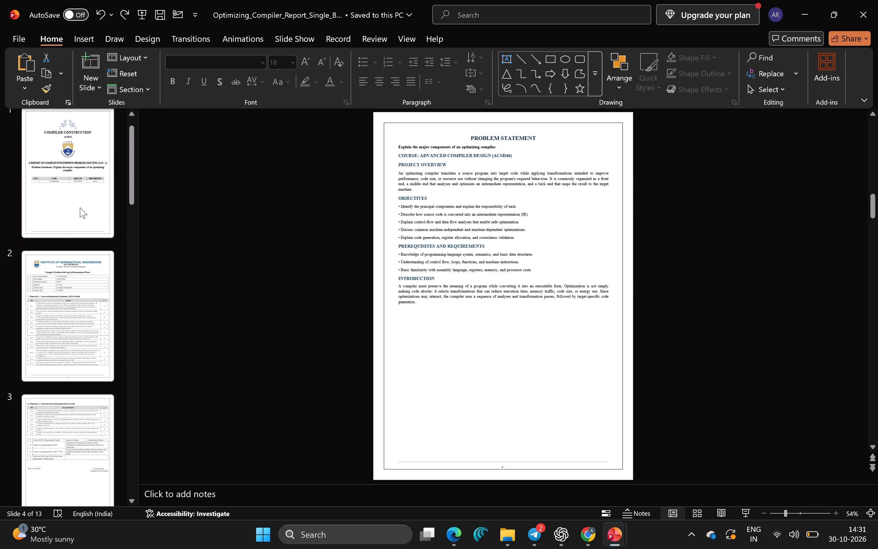
pyautogui.scroll(20, 80, 207)
pyautogui.scroll(20, 80, 207)
pyautogui.click(80, 207)
pyautogui.press('Down')
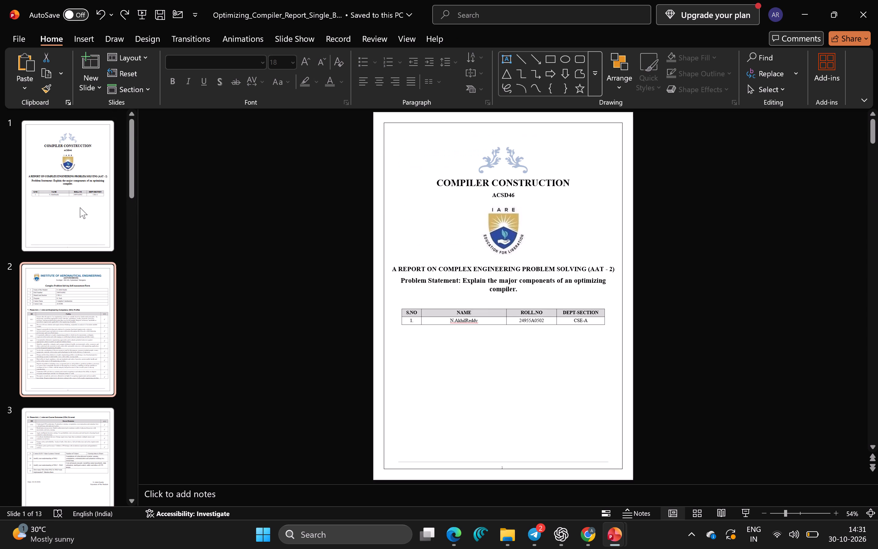
pyautogui.press('Down')
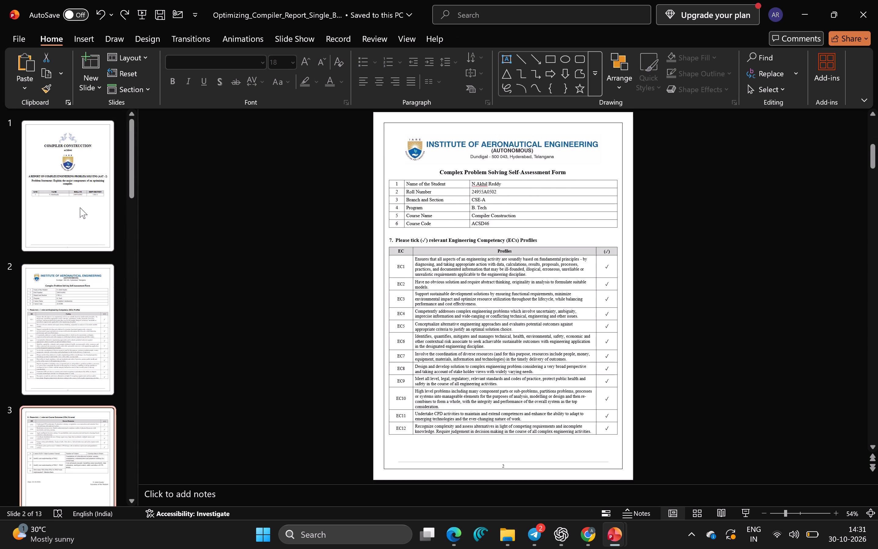
pyautogui.press('Down')
pyautogui.press('Down')
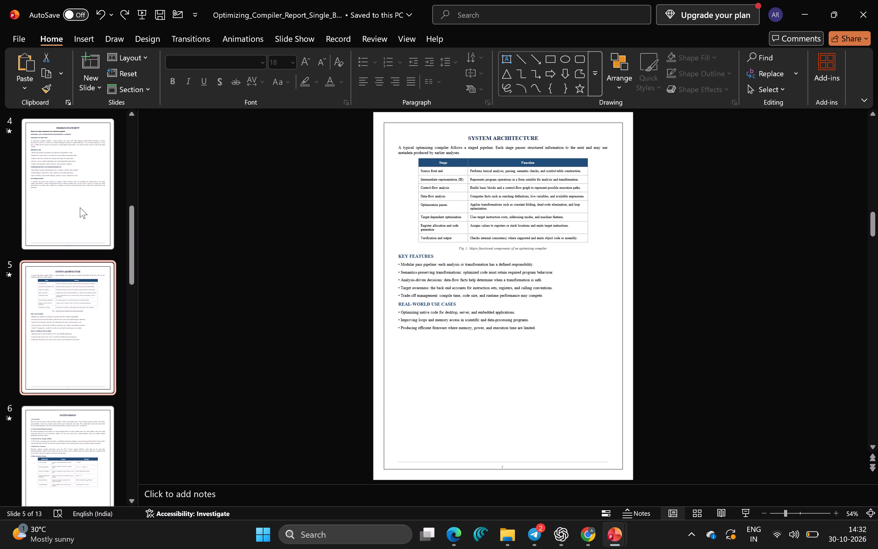
pyautogui.press('Down')
pyautogui.press('Down')
pyautogui.press('Down')
pyautogui.press('Down')
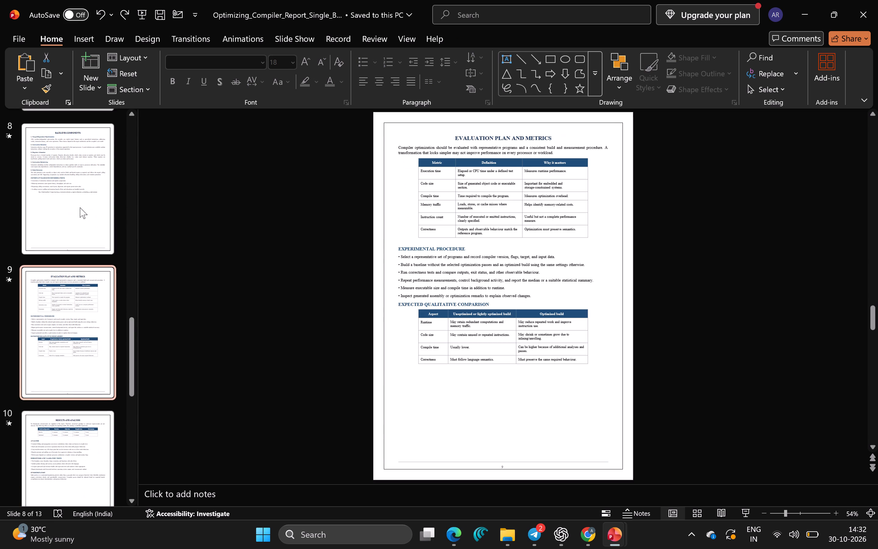
pyautogui.press('Down')
pyautogui.press('Down')
pyautogui.press('Down')
pyautogui.press('Down')
pyautogui.press('Down')
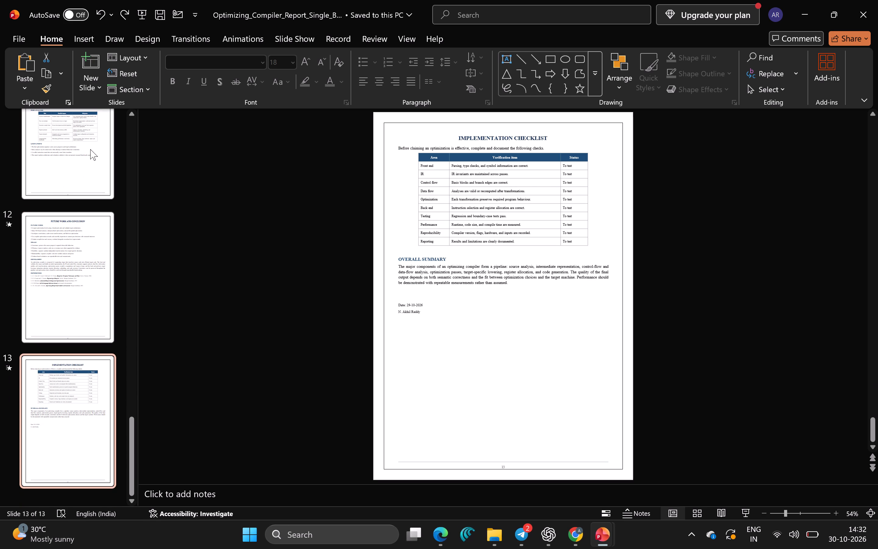
# Dismiss the low-battery notice.
pyautogui.click(495, 296)
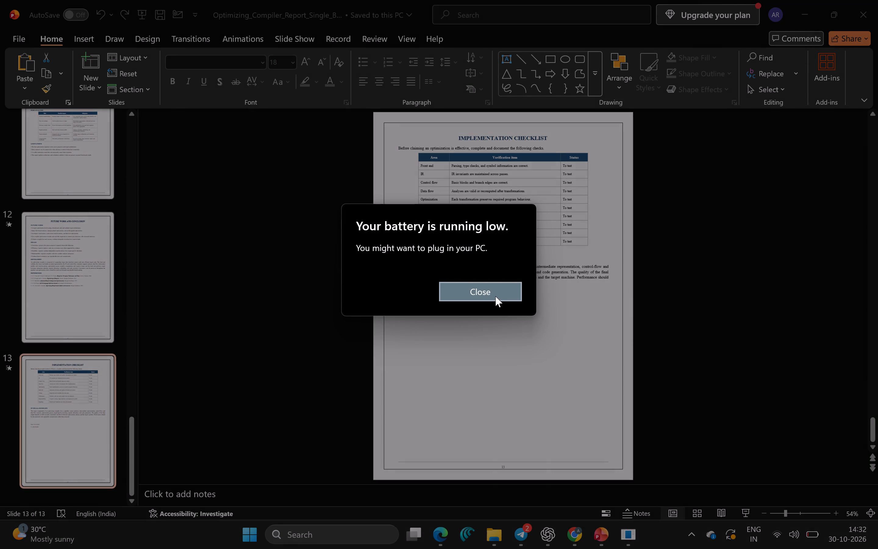
# Save the Optimizing Compiler report presentation.
pyautogui.click(160, 12)
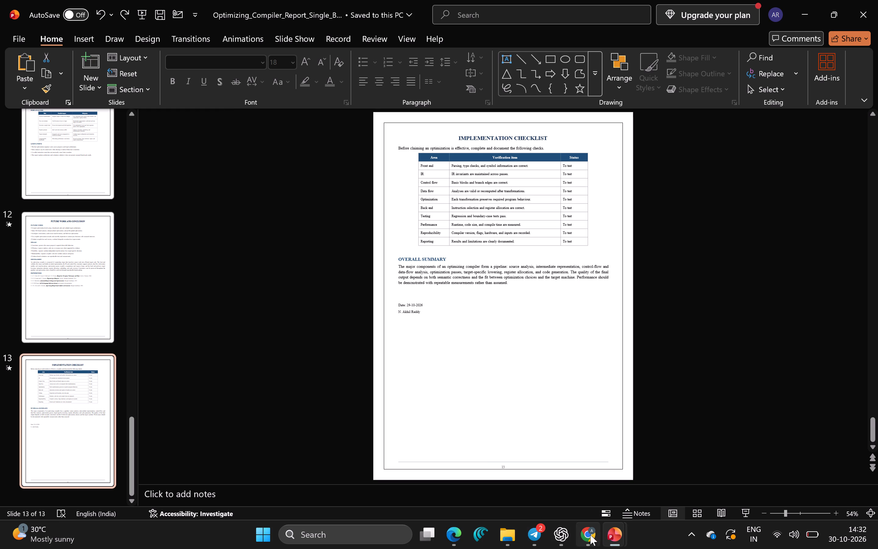
# Switch to Chrome, search the web for PPT TO PDF and open iLovePDF's PowerPoint to PDF converter.
pyautogui.click(580, 535)
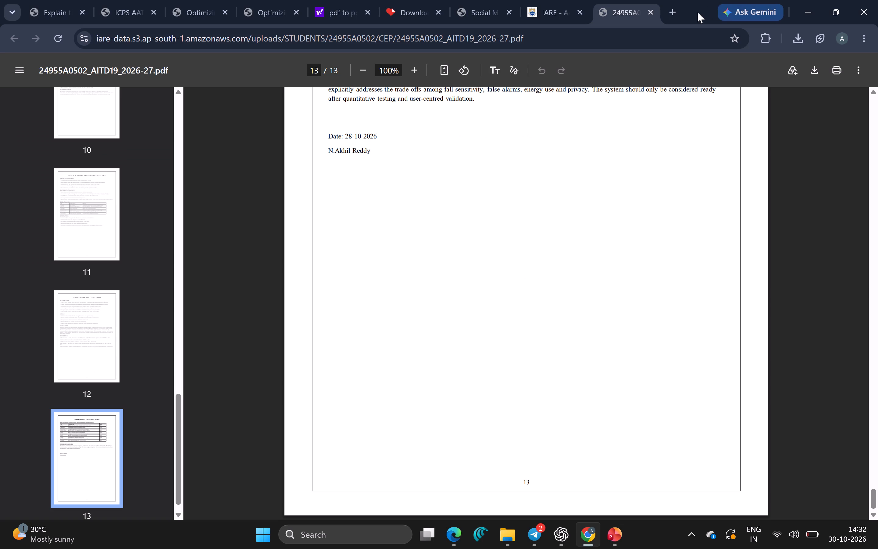
pyautogui.click(676, 5)
pyautogui.write('PPT TO PDF')
pyautogui.press('Return')
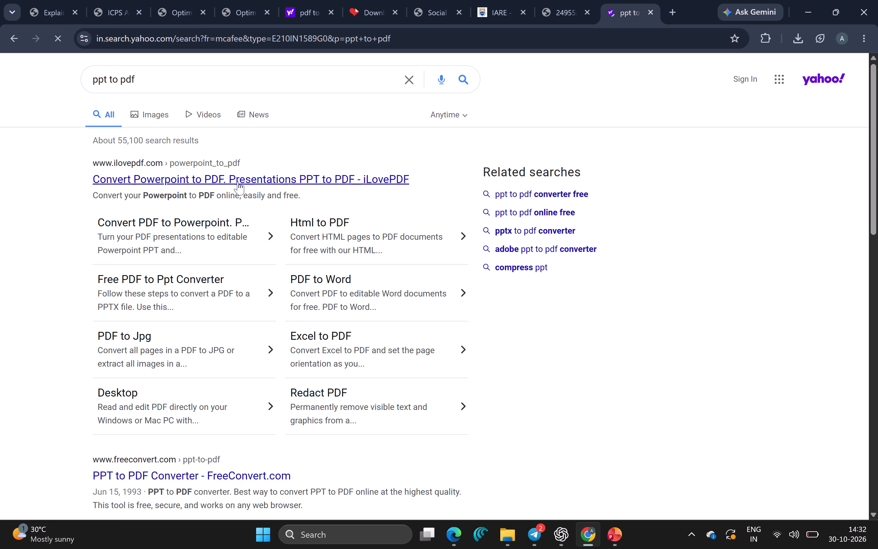
pyautogui.click(236, 183)
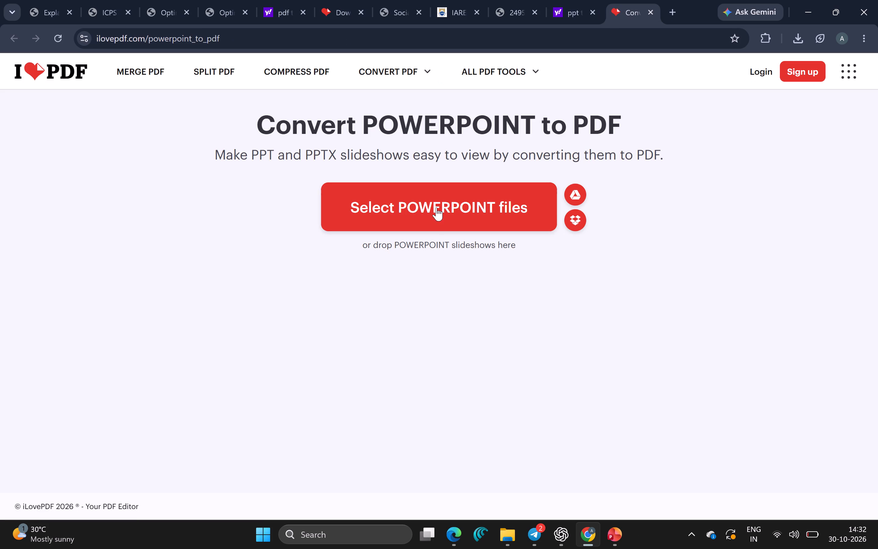
pyautogui.click(436, 206)
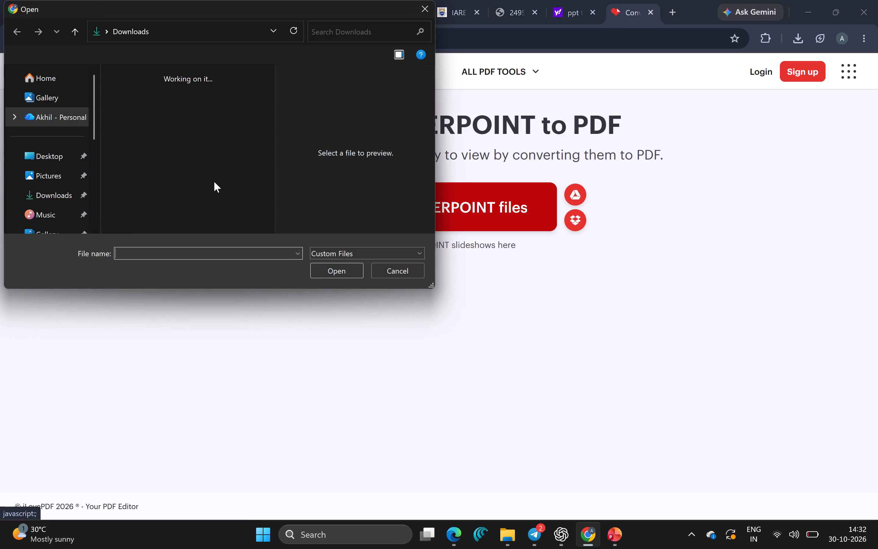
pyautogui.doubleClick(148, 106)
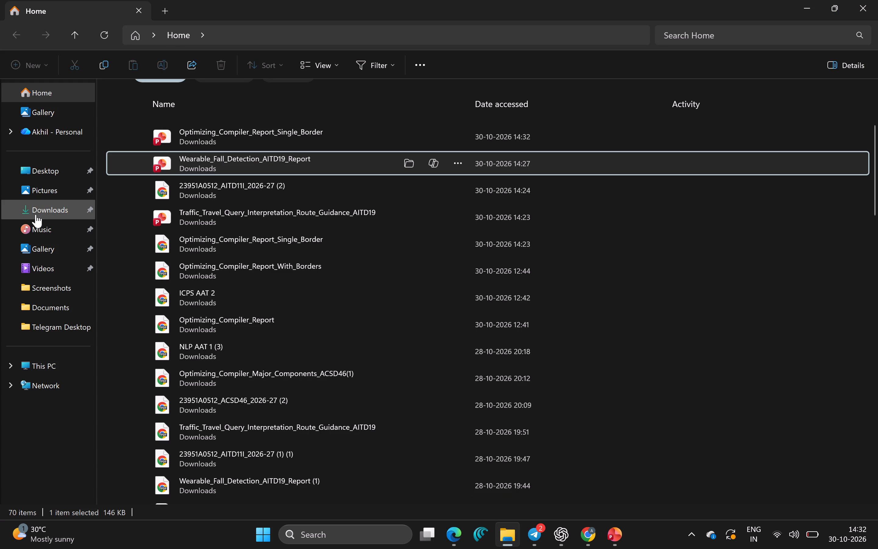
pyautogui.click(36, 214)
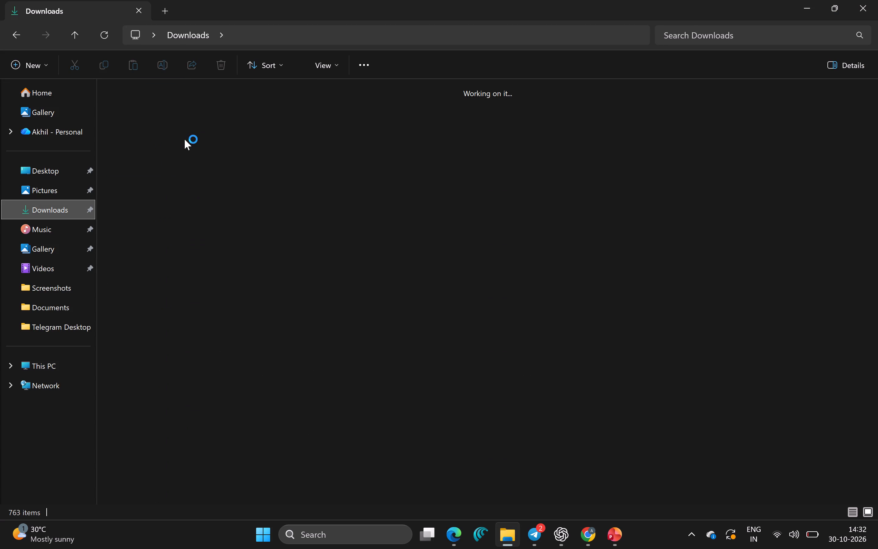
pyautogui.click(189, 120)
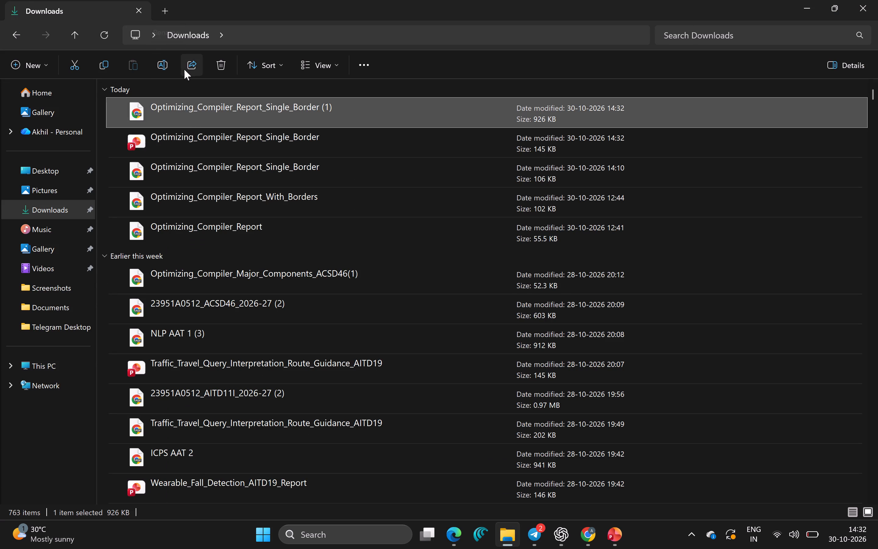
pyautogui.click(163, 65)
pyautogui.scroll(1, 224, 185)
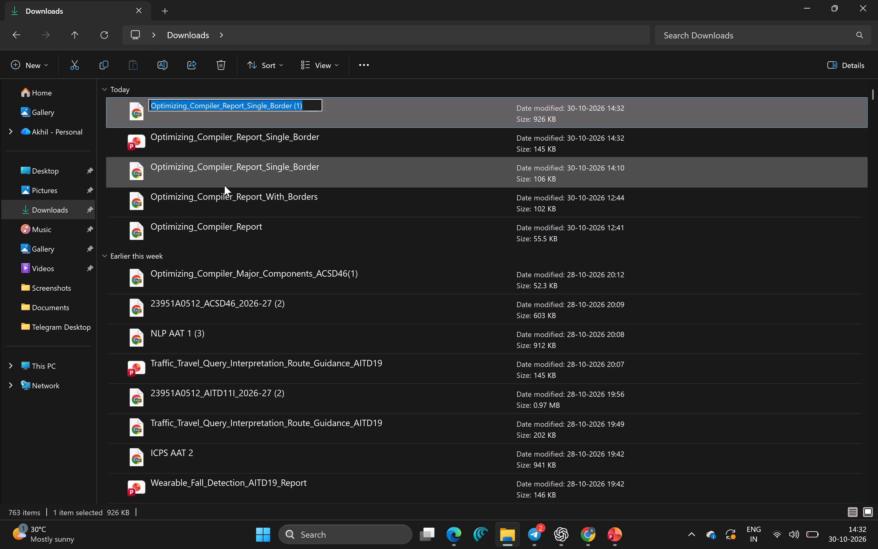
pyautogui.scroll(2, 224, 185)
pyautogui.press('BackSpace')
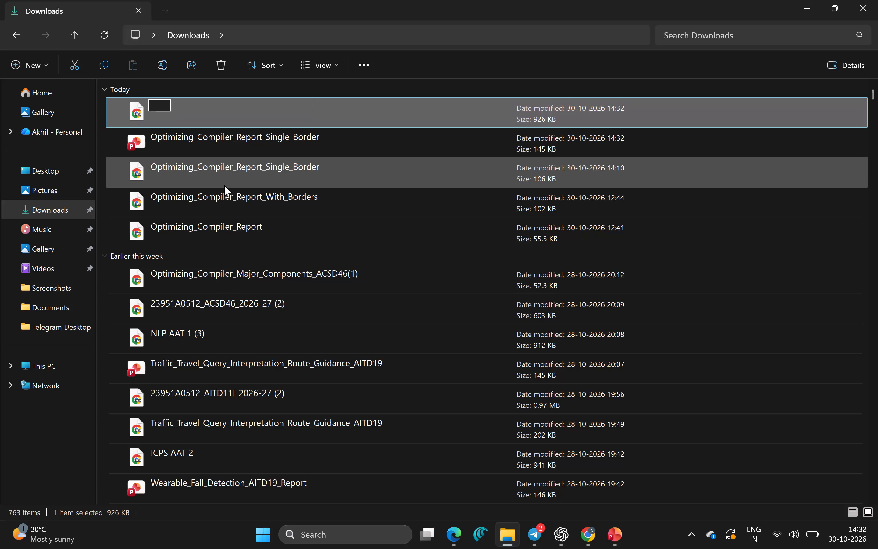
pyautogui.write('COMPILER COB')
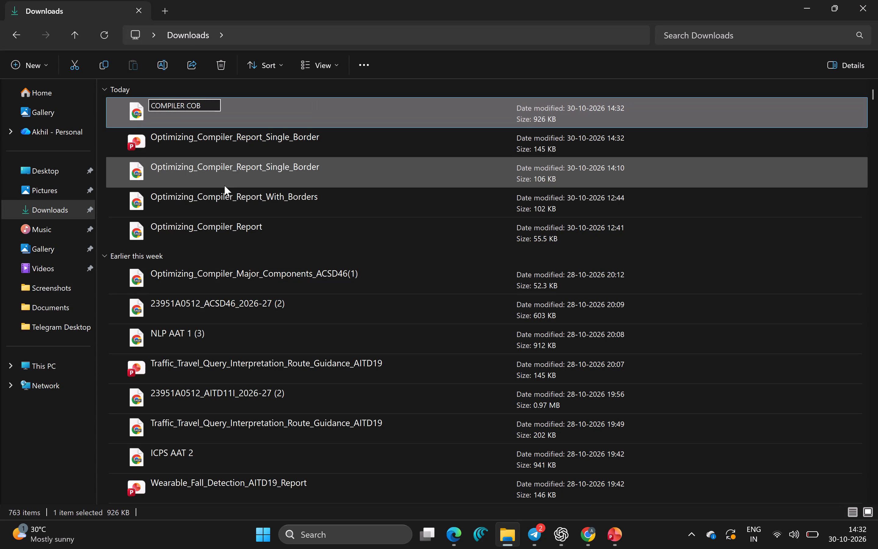
pyautogui.press('BackSpace')
pyautogui.write('NSTRUCTION AAT2')
pyautogui.press('Return')
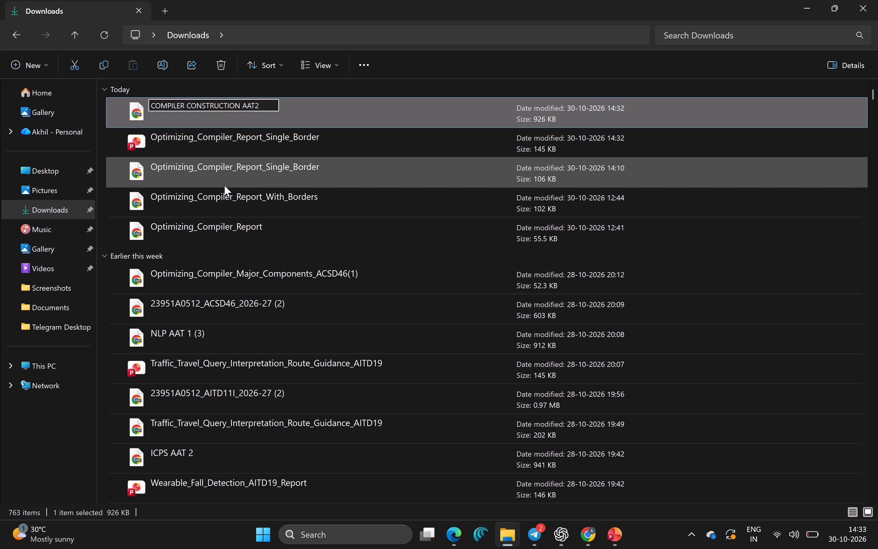
# Open the COMPILER CONSTRUCTION AAT2 PDF and check its pages from the cover through the Optimization Pipeline page.
pyautogui.moveTo(198, 127); pyautogui.dragTo(210, 109)
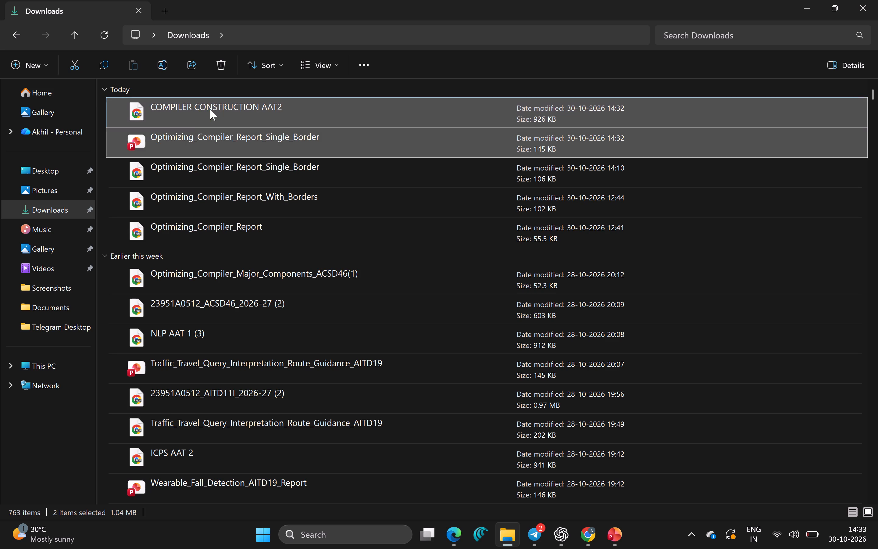
pyautogui.click(210, 109)
pyautogui.doubleClick(210, 109)
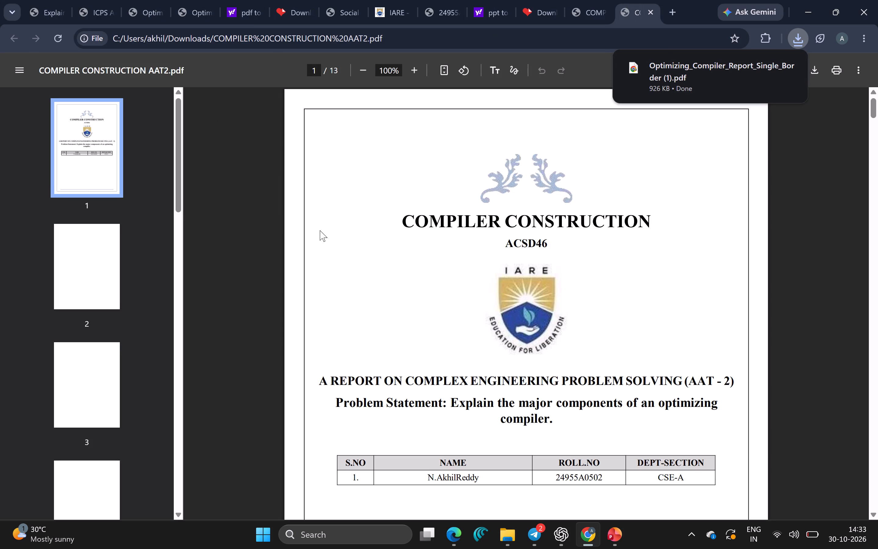
pyautogui.scroll(-4, 320, 230)
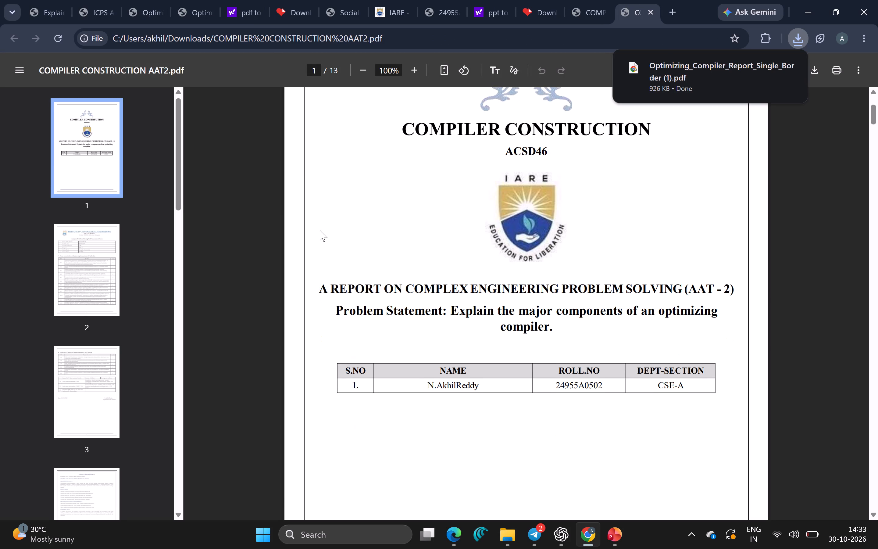
pyautogui.scroll(-5, 320, 230)
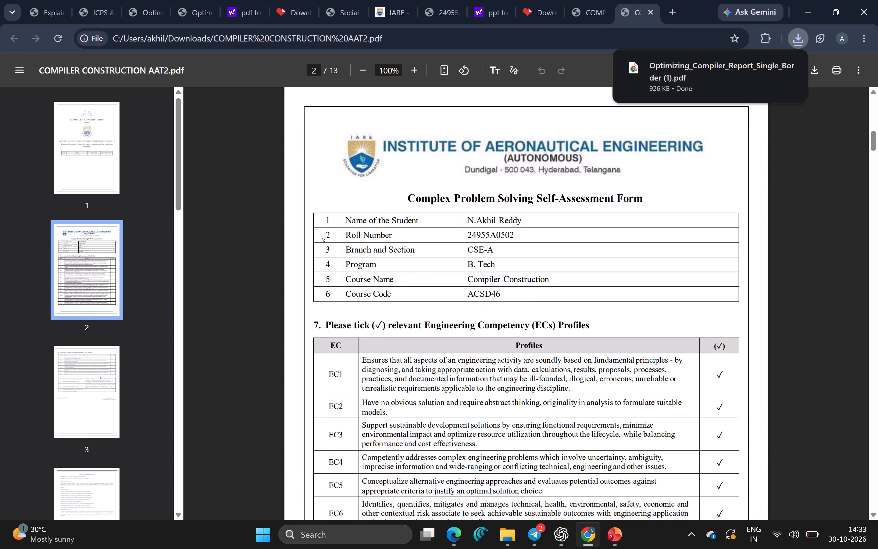
pyautogui.scroll(-9, 320, 230)
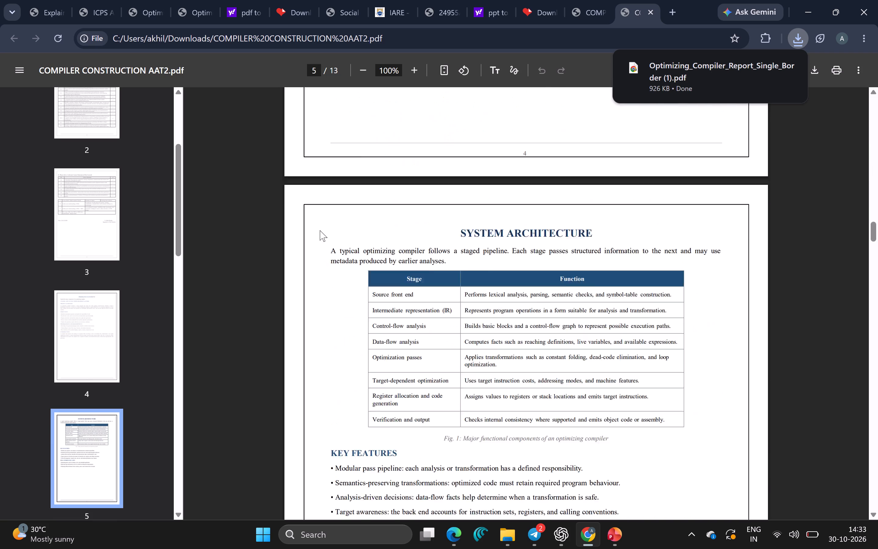
pyautogui.scroll(-2, 320, 230)
pyautogui.scroll(2, 320, 230)
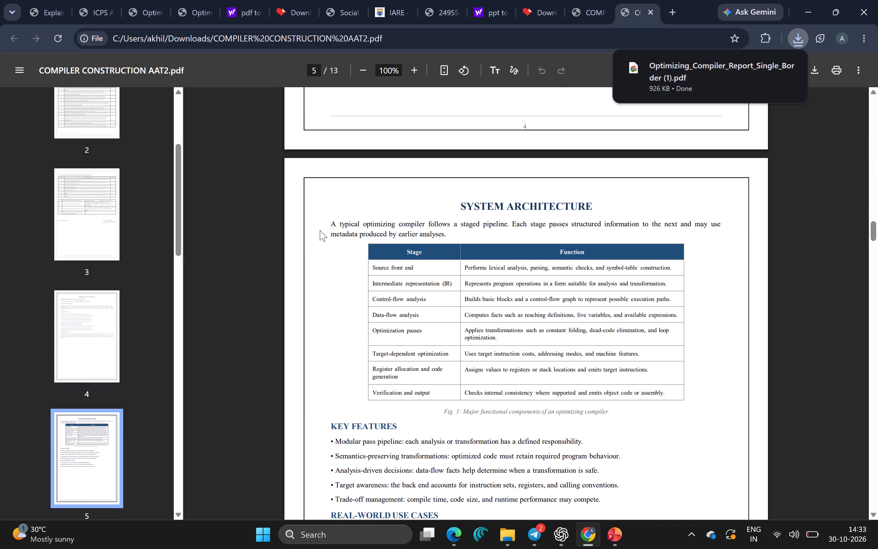
pyautogui.scroll(-14, 320, 230)
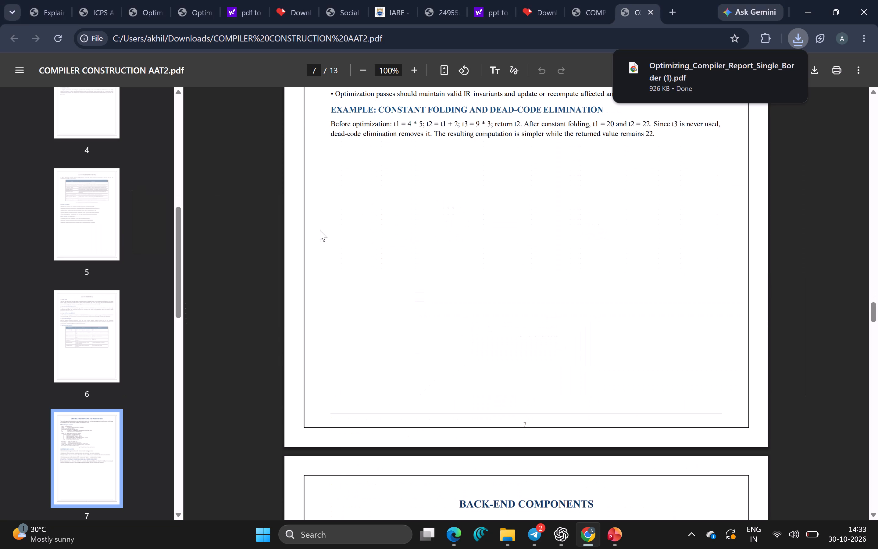
# On the college portal's AAT-II page, get the ACSD46 Compiler Construction question and go to its Video Link field.
pyautogui.click(401, 3)
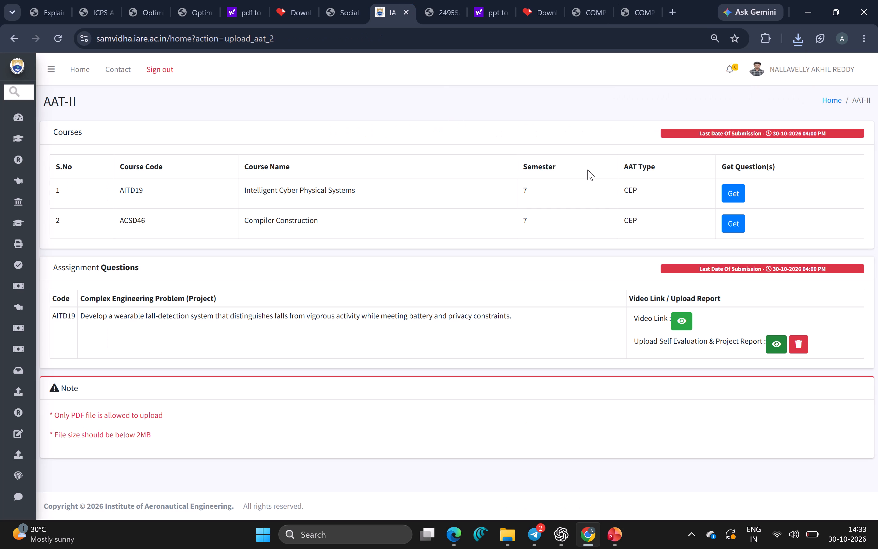
pyautogui.click(730, 225)
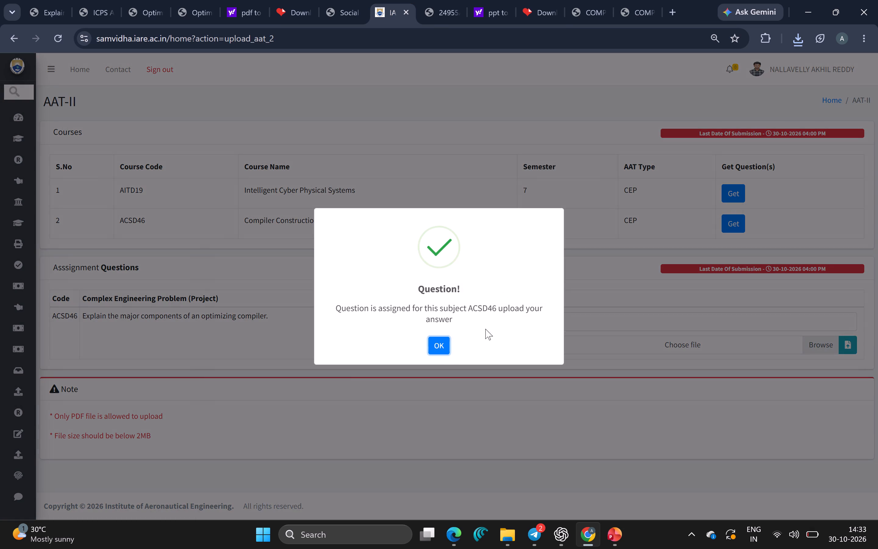
pyautogui.click(444, 345)
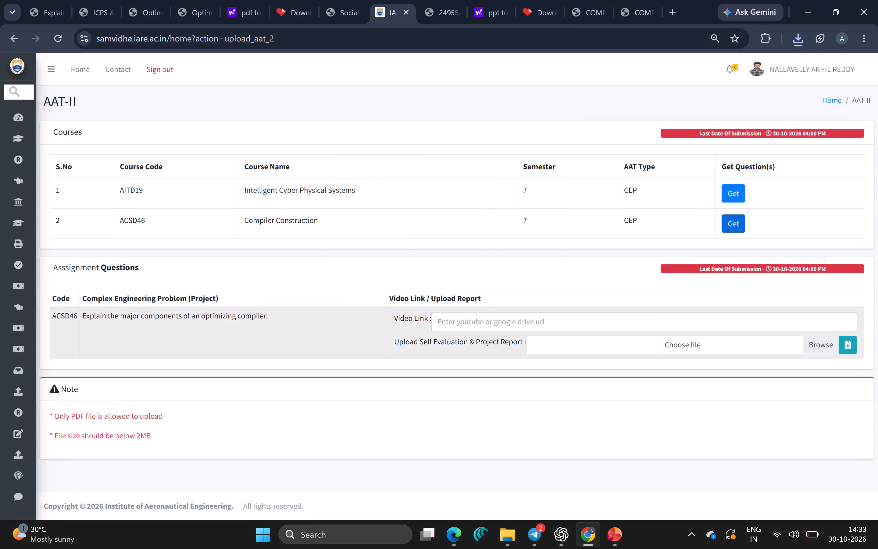
pyautogui.click(652, 324)
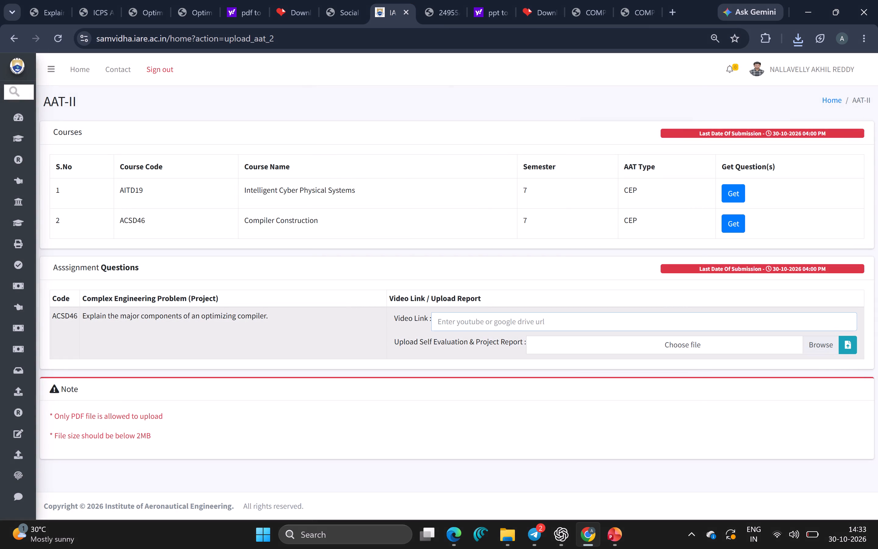
# Open a new Chrome window with the student's own iare.ac.in profile and go to Google Drive.
pyautogui.write('CH')
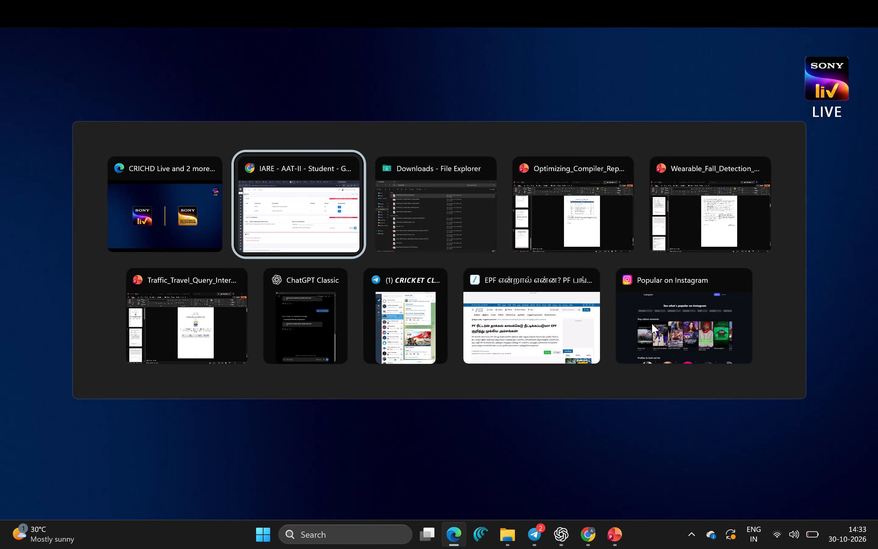
pyautogui.write('CHR')
pyautogui.press('Return')
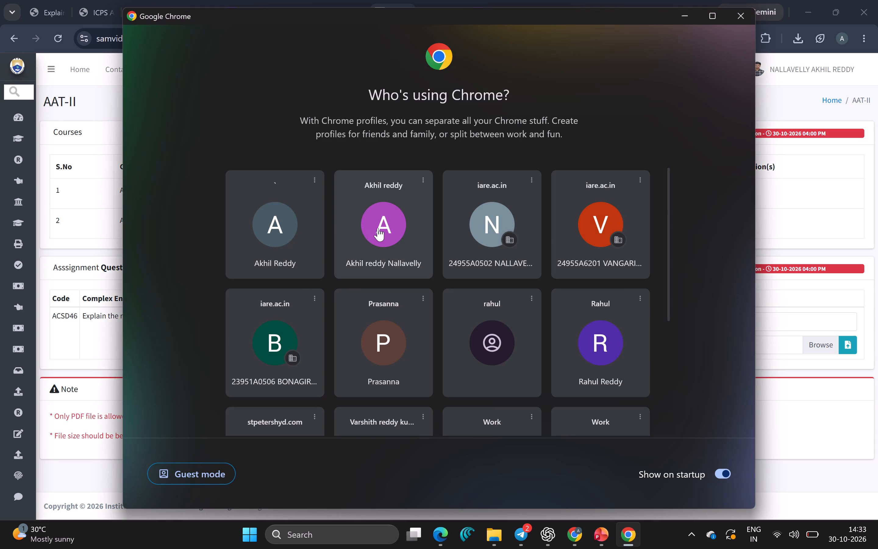
pyautogui.click(478, 220)
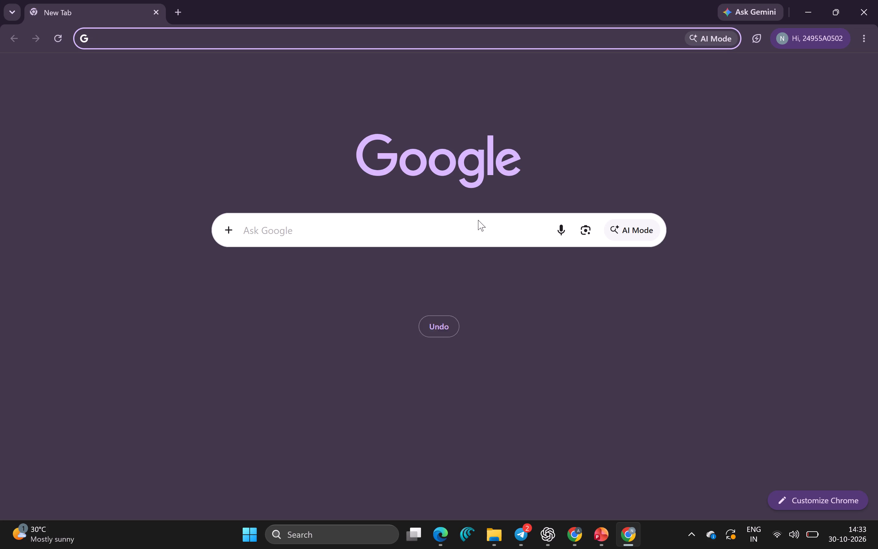
pyautogui.click(382, 224)
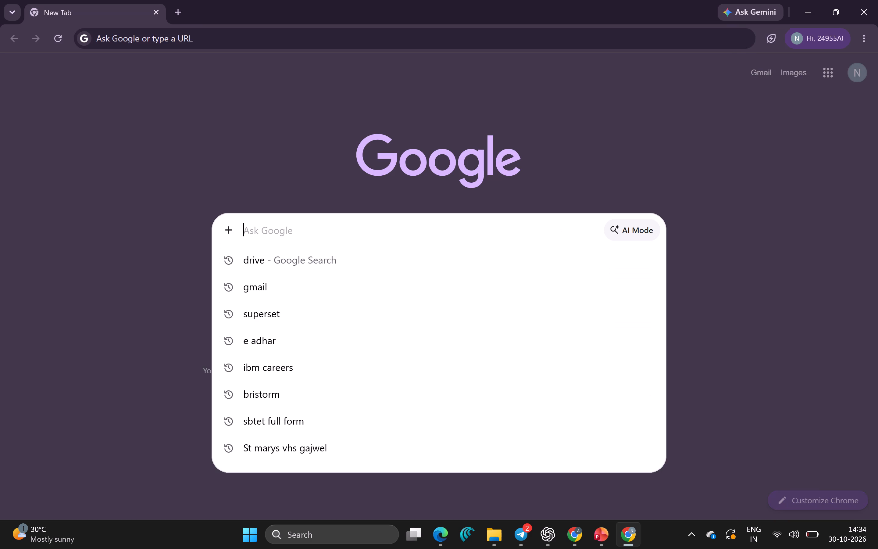
pyautogui.click(340, 262)
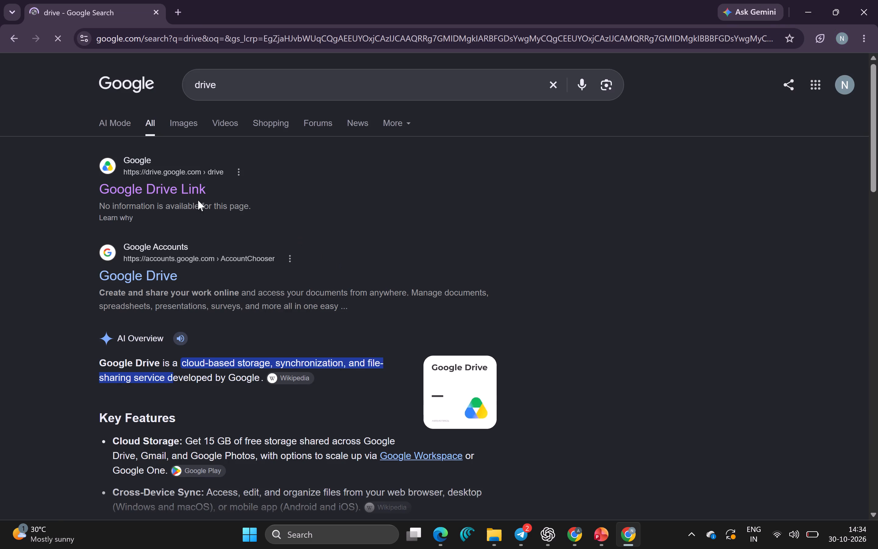
pyautogui.click(184, 188)
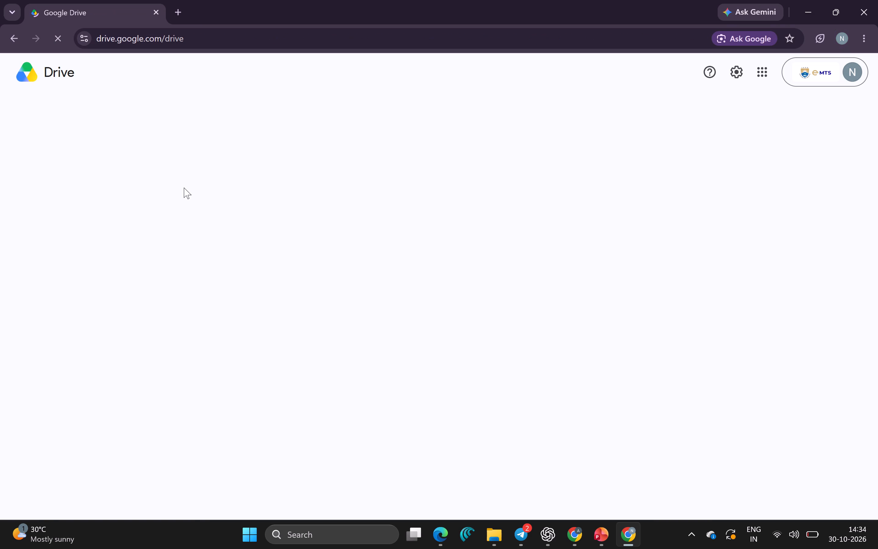
# Try the 7th sem aat1 folder, look in AAT 2-2, and return to the Drive home page.
pyautogui.doubleClick(215, 178)
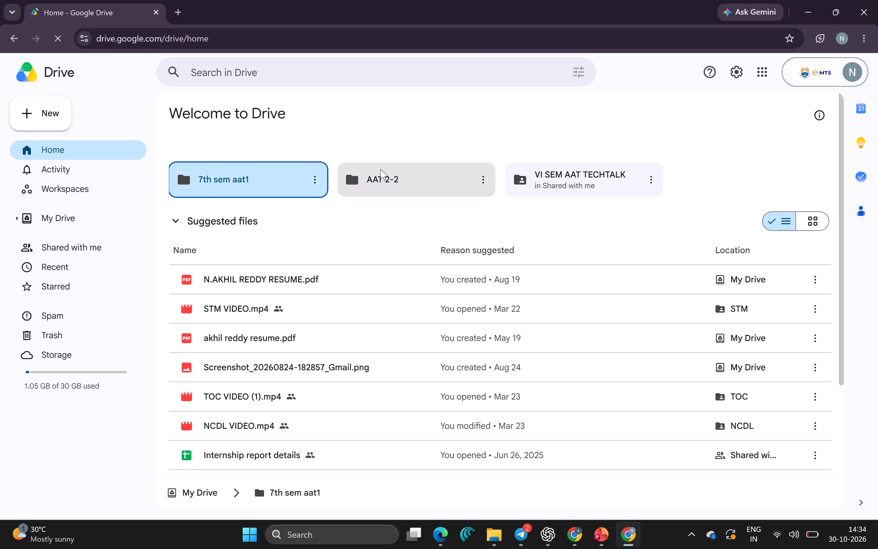
pyautogui.doubleClick(383, 172)
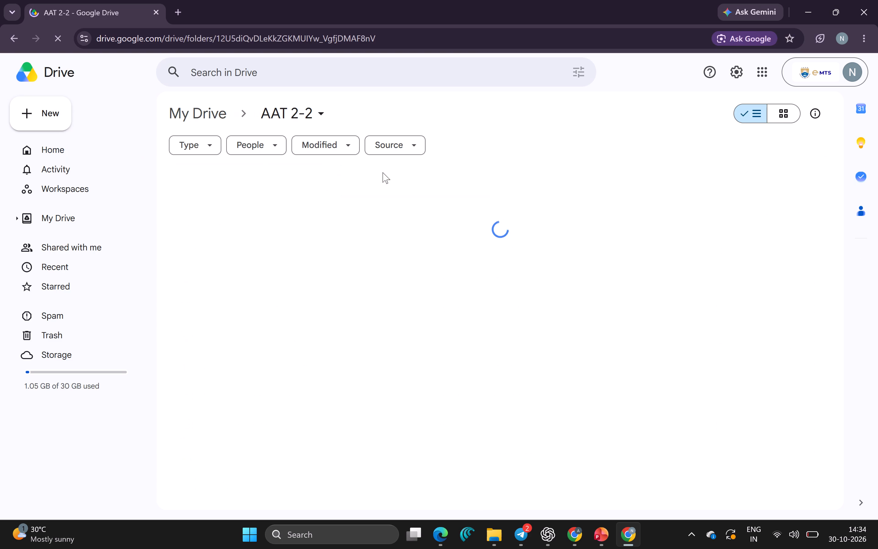
pyautogui.click(17, 45)
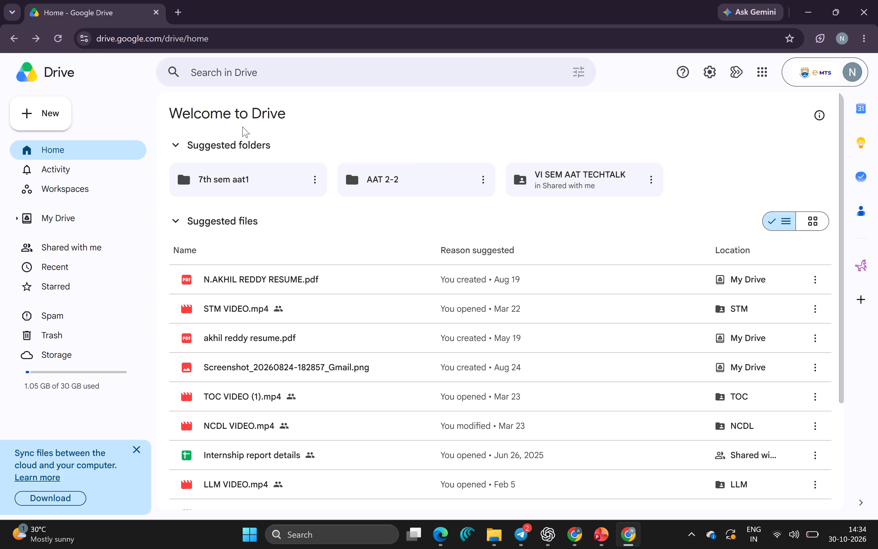
# Open the 7th sem aat1 folder from the suggested folders in Drive.
pyautogui.doubleClick(218, 186)
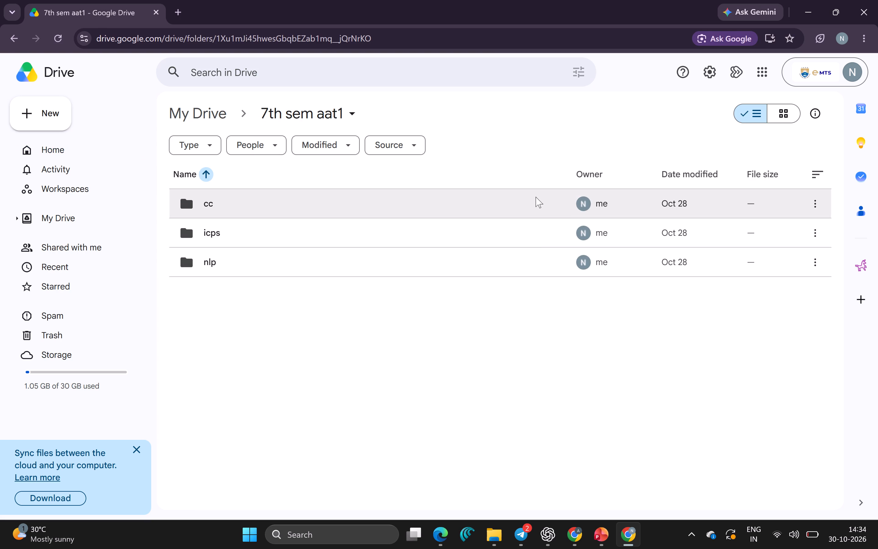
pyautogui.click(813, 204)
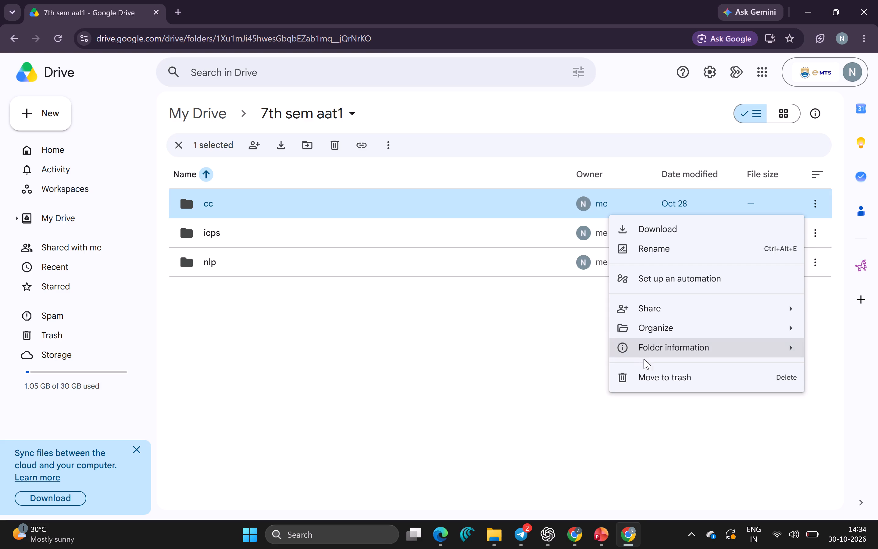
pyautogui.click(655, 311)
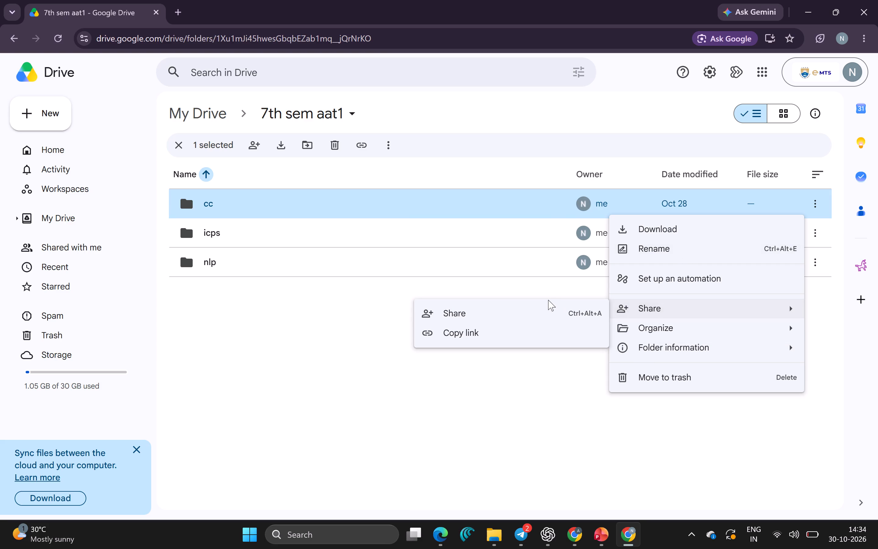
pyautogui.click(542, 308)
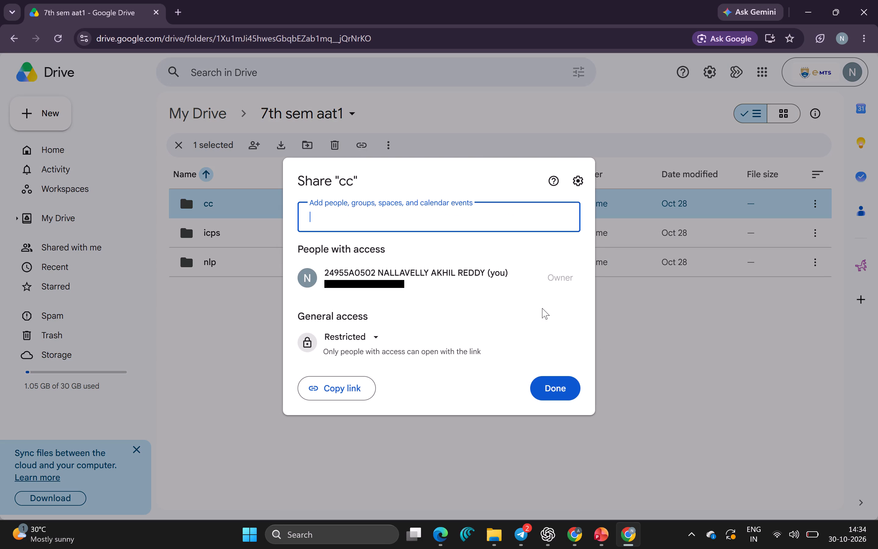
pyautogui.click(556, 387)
# Copy the sharing link of the cc folder and close its sharing settings.
pyautogui.click(814, 198)
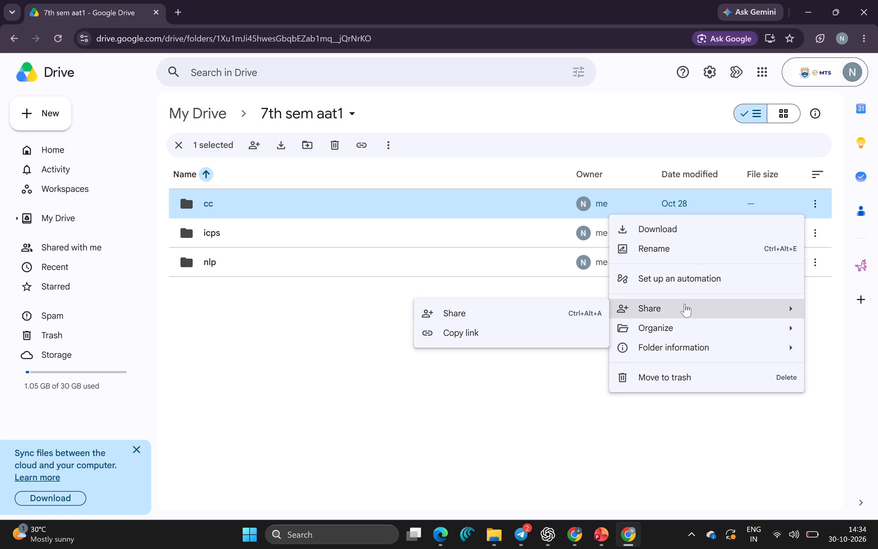
pyautogui.click(685, 304)
pyautogui.click(523, 301)
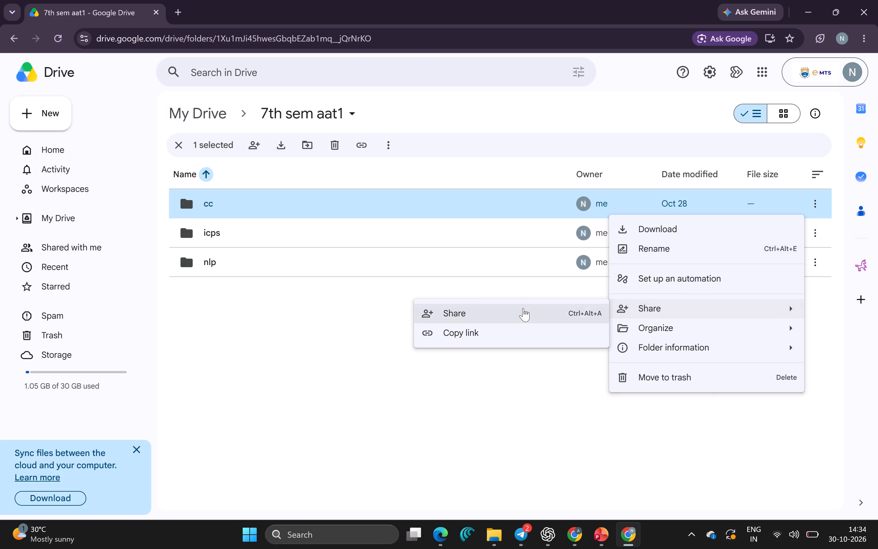
pyautogui.click(523, 308)
pyautogui.click(327, 390)
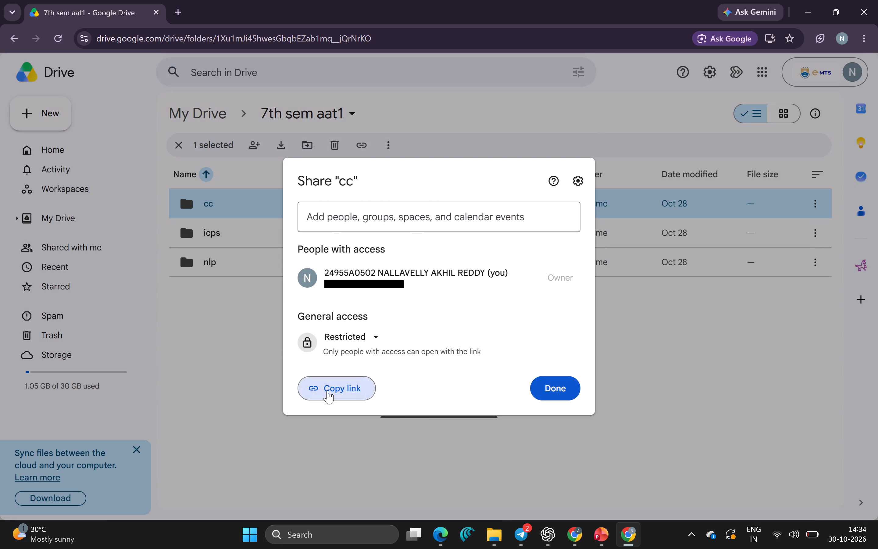
pyautogui.click(551, 384)
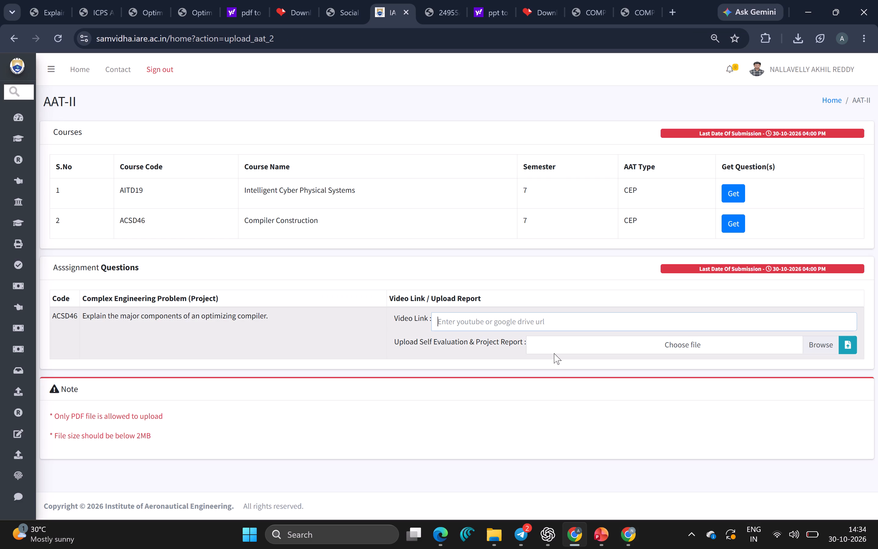
# On the portal's AAT-II page, submit ACSD46 with the copied cc folder link as video link and the COMPILER CONSTRUCTION AAT2 PDF as report.
pyautogui.hotkey('ctrl', 'v')
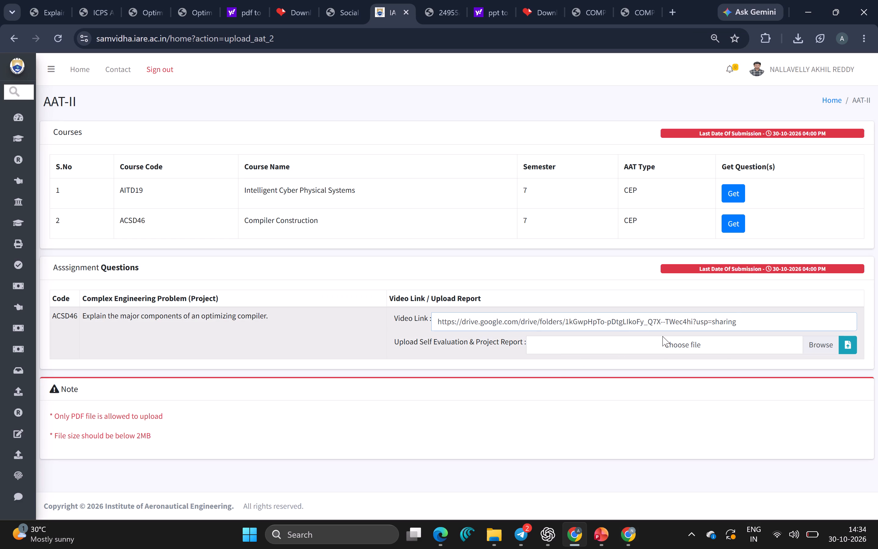
pyautogui.click(842, 343)
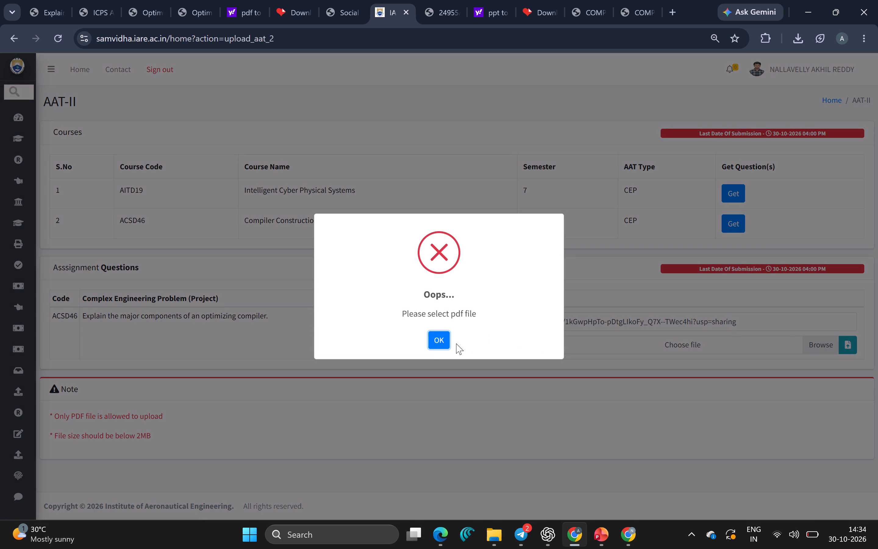
pyautogui.click(435, 339)
pyautogui.click(649, 343)
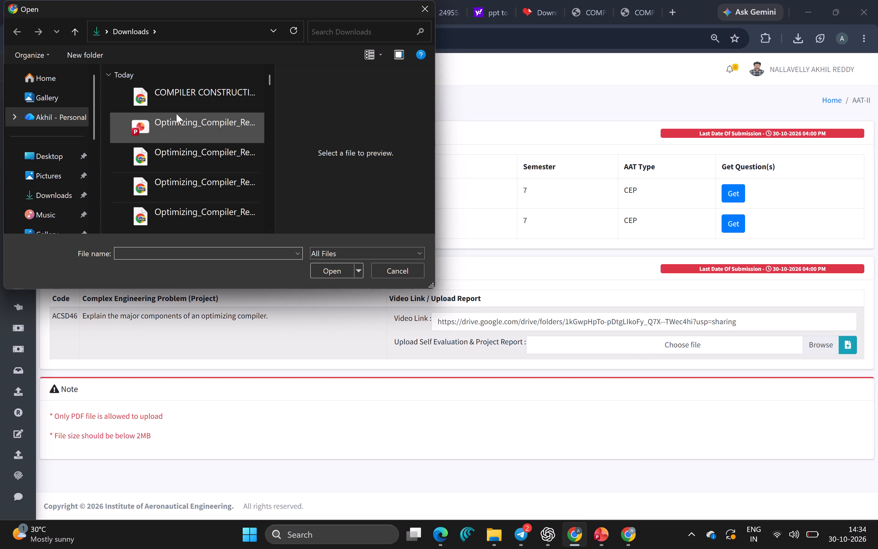
pyautogui.doubleClick(178, 102)
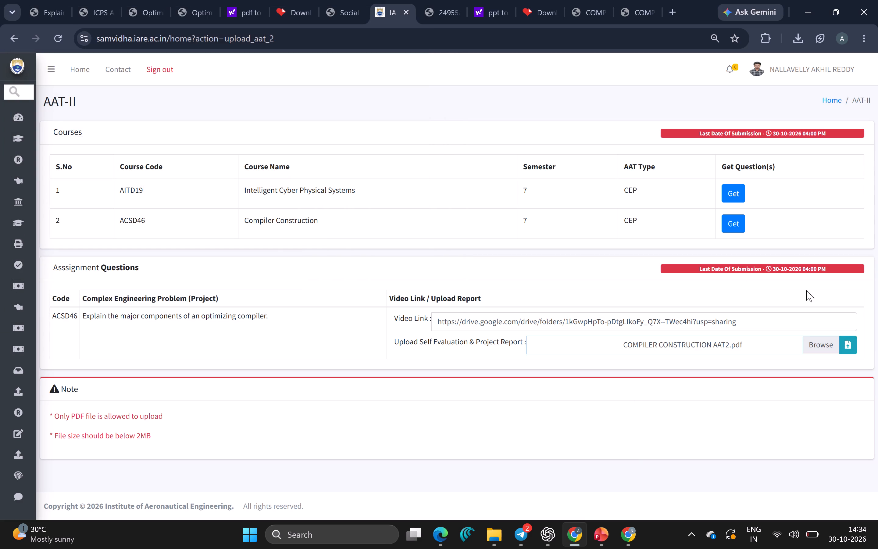
pyautogui.click(847, 346)
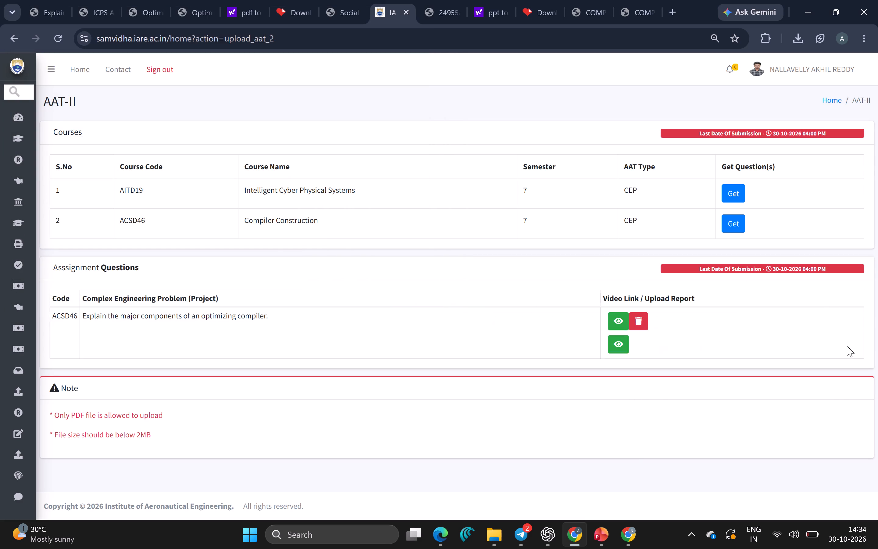
pyautogui.click(437, 336)
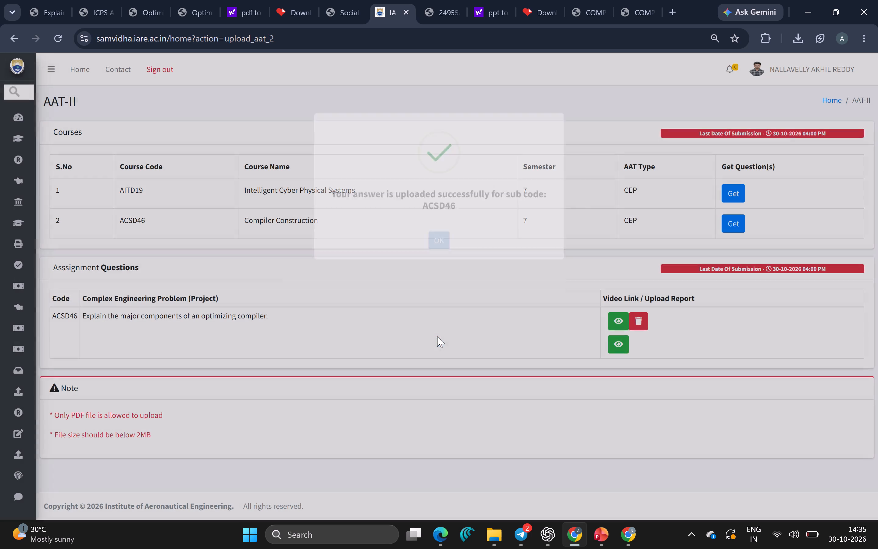
# View the report uploaded for ACSD46 to check its cover page, and return to the AAT-II page.
pyautogui.click(615, 345)
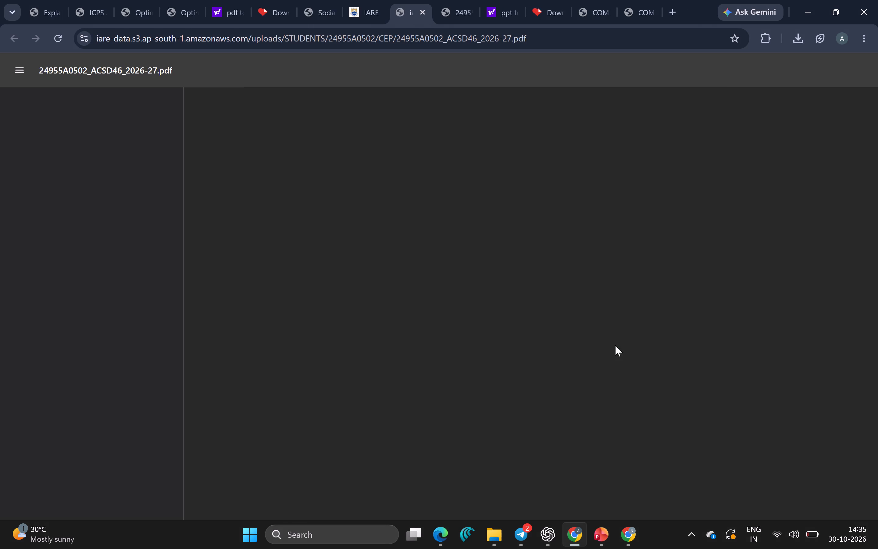
pyautogui.scroll(-2, 398, 404)
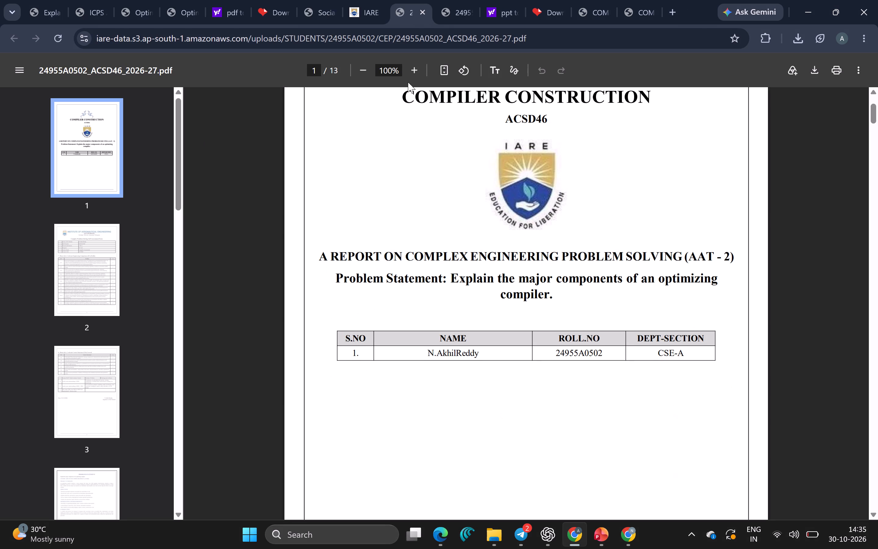
pyautogui.click(366, 7)
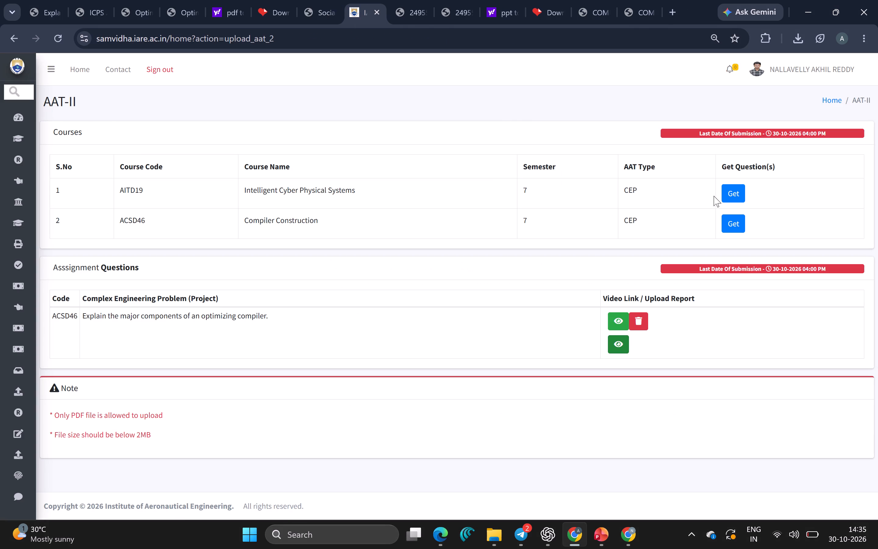
# Get the Intelligent Cyber Physical Systems (AITD19) question, view its uploaded report, and return to the AAT-II page.
pyautogui.click(731, 190)
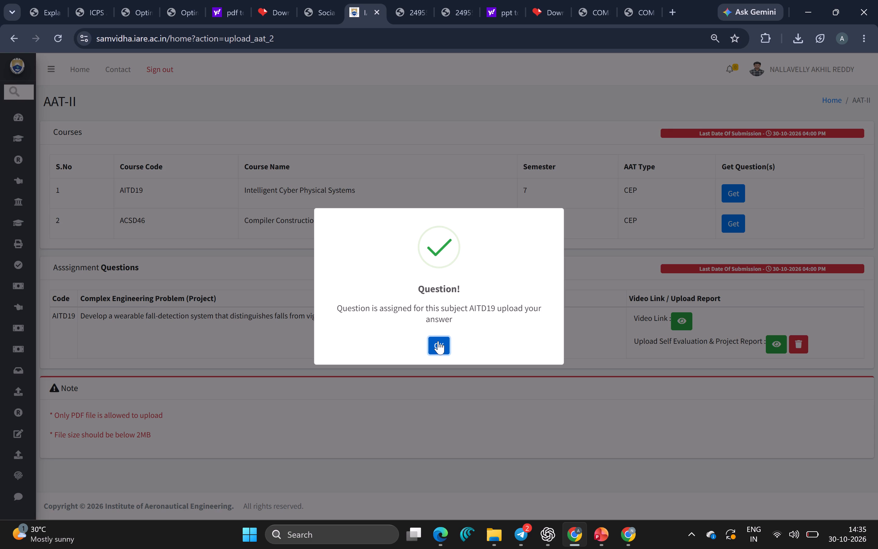
pyautogui.click(438, 341)
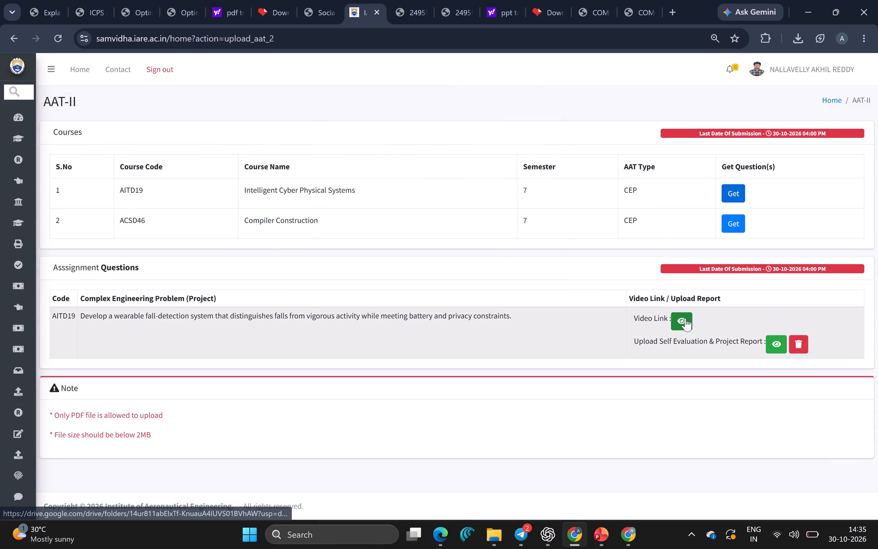
pyautogui.click(778, 347)
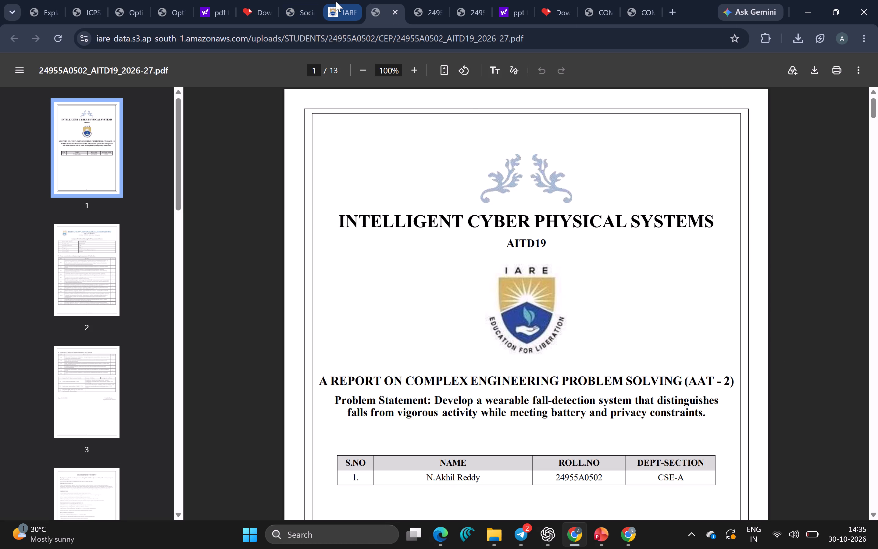
pyautogui.click(336, 1)
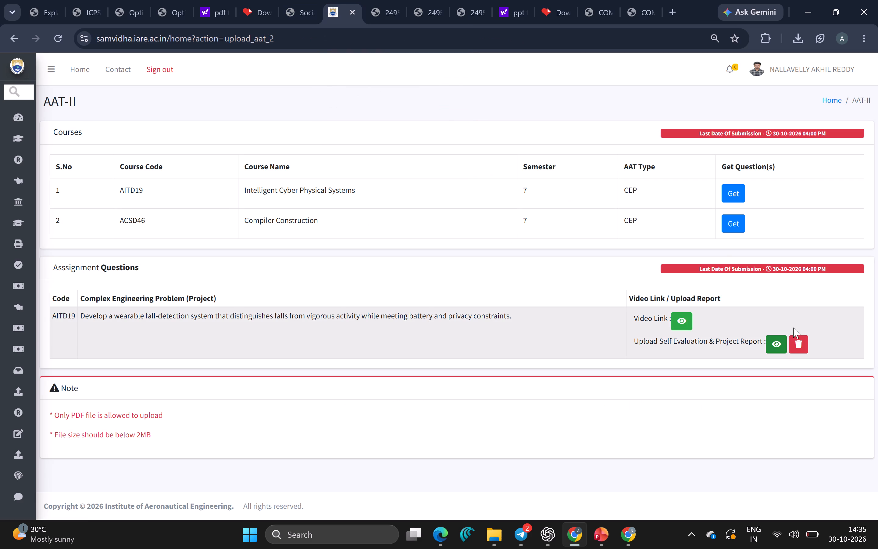
# Delete the existing AITD19 submission and confirm the deletion.
pyautogui.click(803, 343)
pyautogui.click(417, 342)
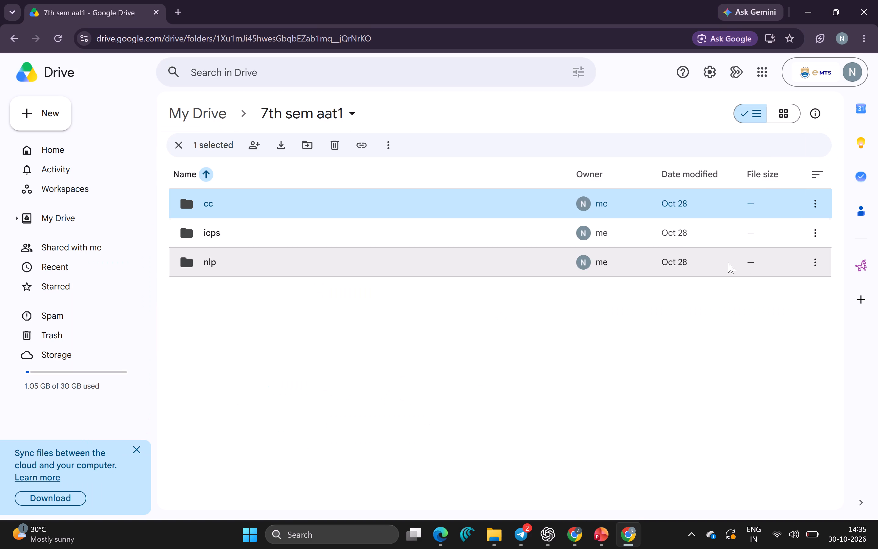
# In the Drive window, copy the sharing link of the icps folder and close its sharing settings.
pyautogui.click(812, 230)
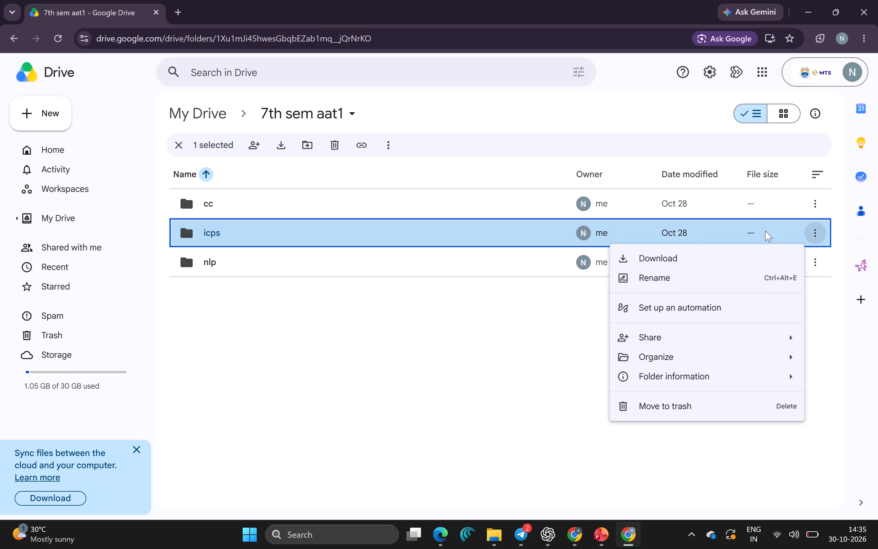
pyautogui.click(654, 334)
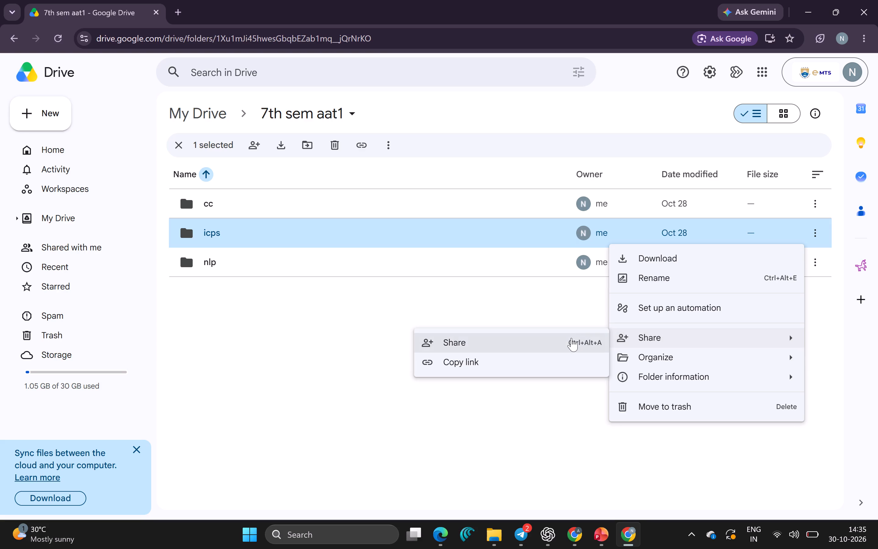
pyautogui.click(571, 338)
pyautogui.moveTo(571, 338); pyautogui.dragTo(526, 357)
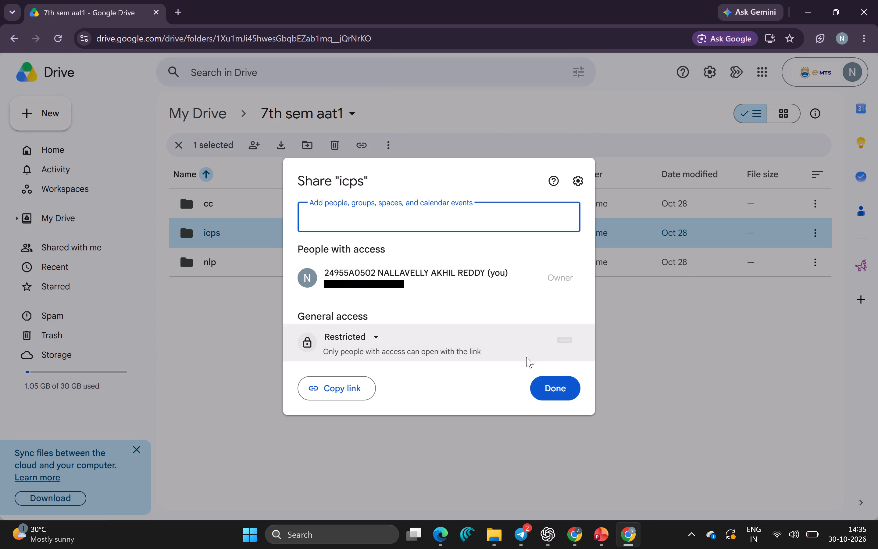
pyautogui.moveTo(526, 357); pyautogui.dragTo(353, 384)
pyautogui.click(353, 384)
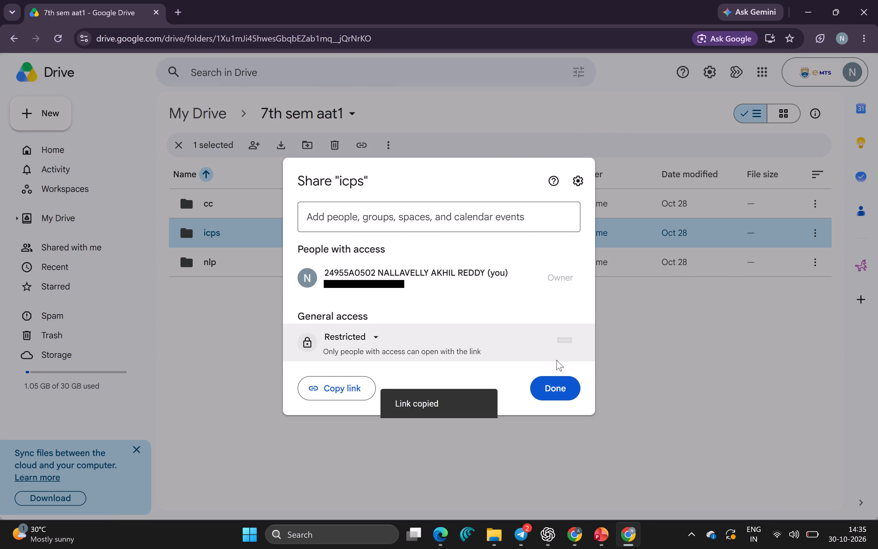
pyautogui.click(550, 381)
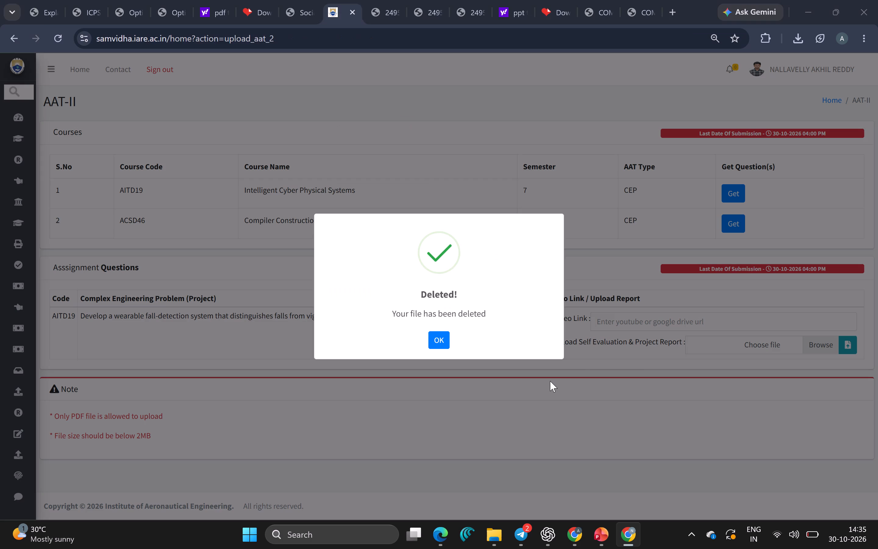
# On the portal's AAT-II page, enter the copied icps folder link as the AITD19 video link.
pyautogui.click(726, 313)
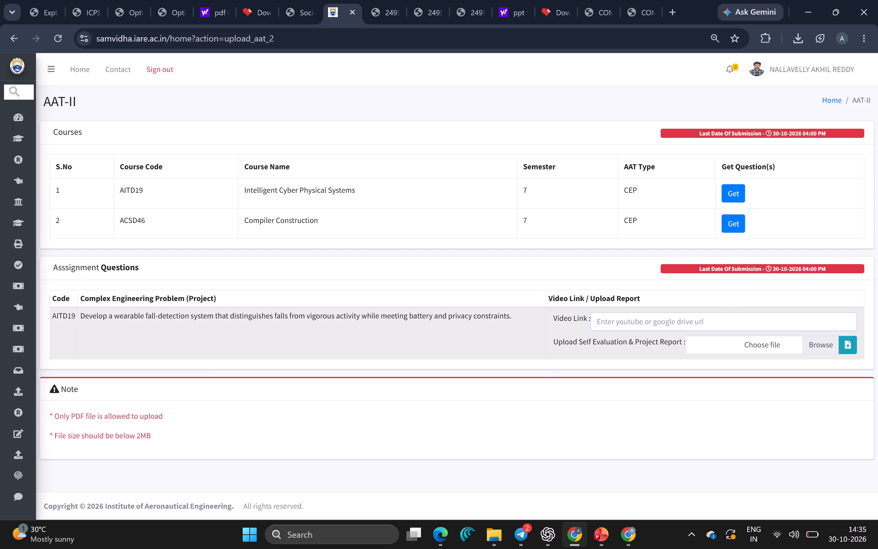
pyautogui.press('v')
pyautogui.press('BackSpace')
pyautogui.hotkey('ctrl', 'v')
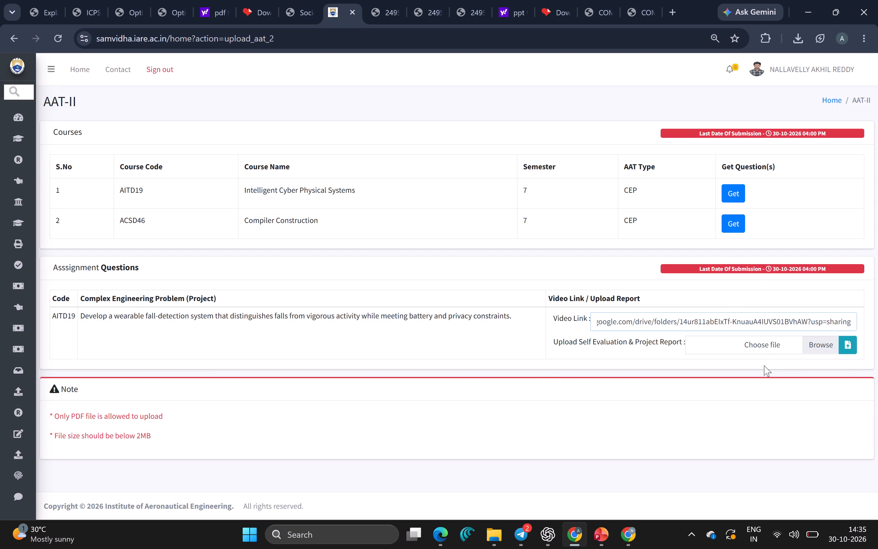
# Choose the ICPS AAT 2 PDF from Downloads as the AITD19 self evaluation and project report.
pyautogui.click(755, 346)
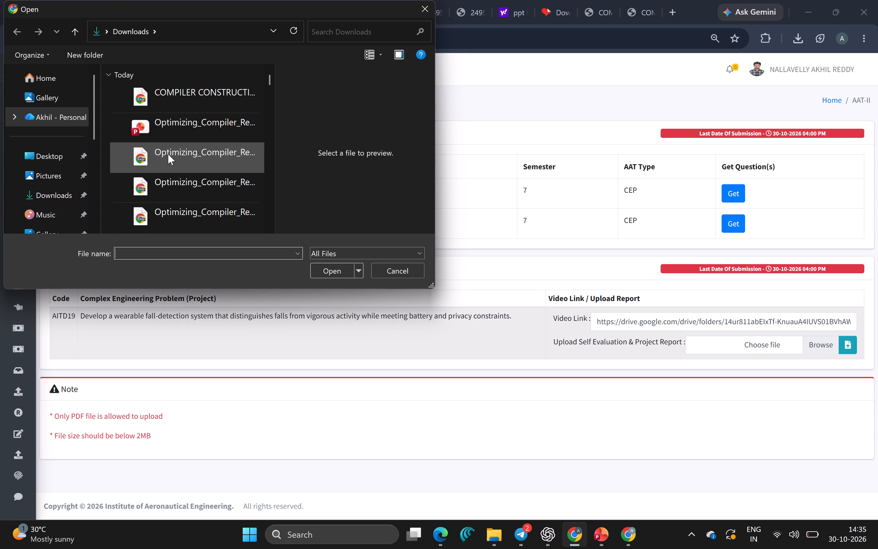
pyautogui.scroll(-1, 168, 154)
pyautogui.click(44, 192)
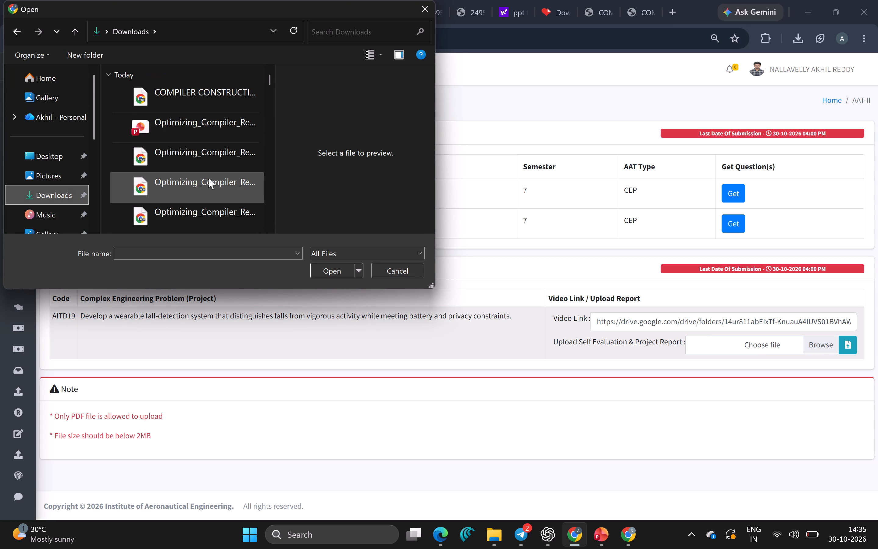
pyautogui.scroll(-2, 209, 178)
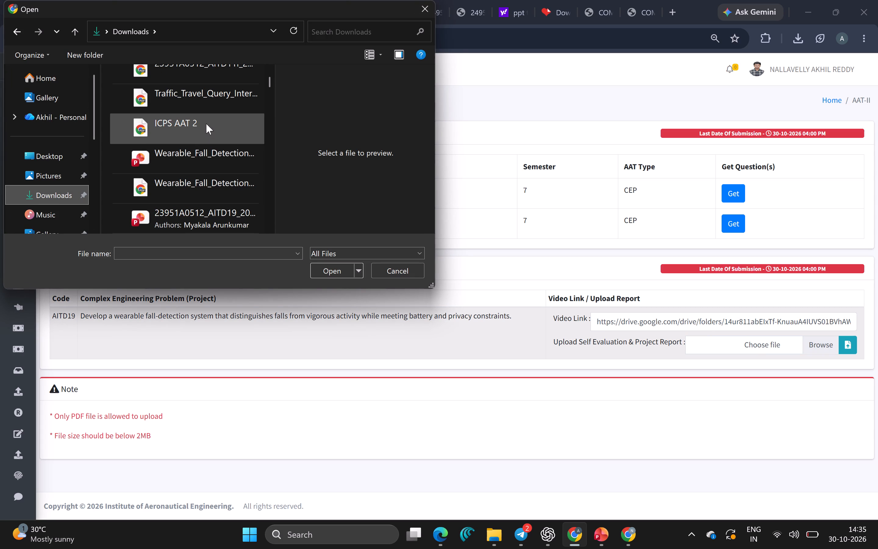
pyautogui.click(206, 124)
pyautogui.doubleClick(206, 124)
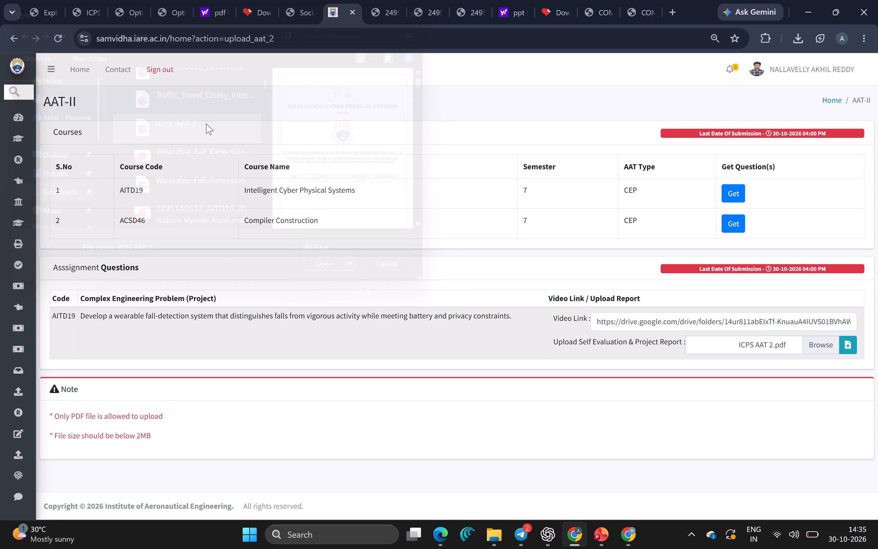
# Upload the AITD19 video link and report as the submission and acknowledge the upload confirmation.
pyautogui.click(847, 344)
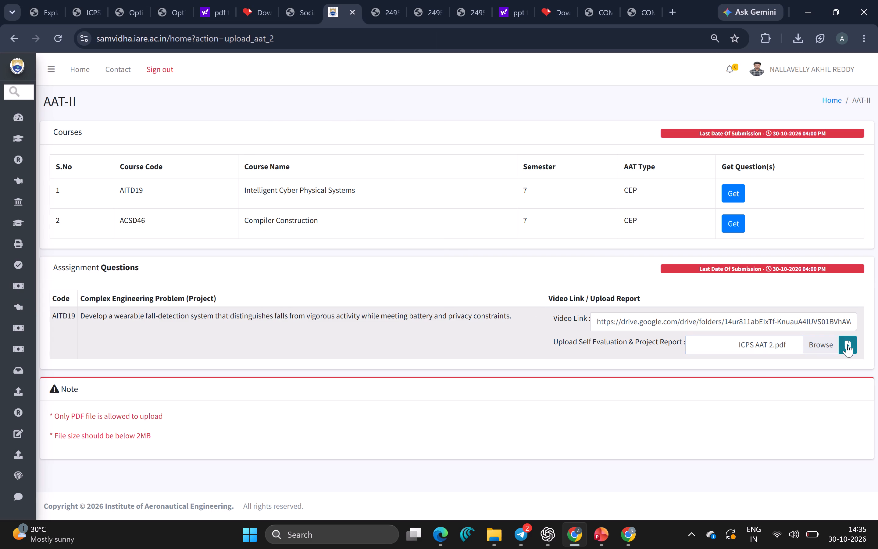
pyautogui.click(435, 338)
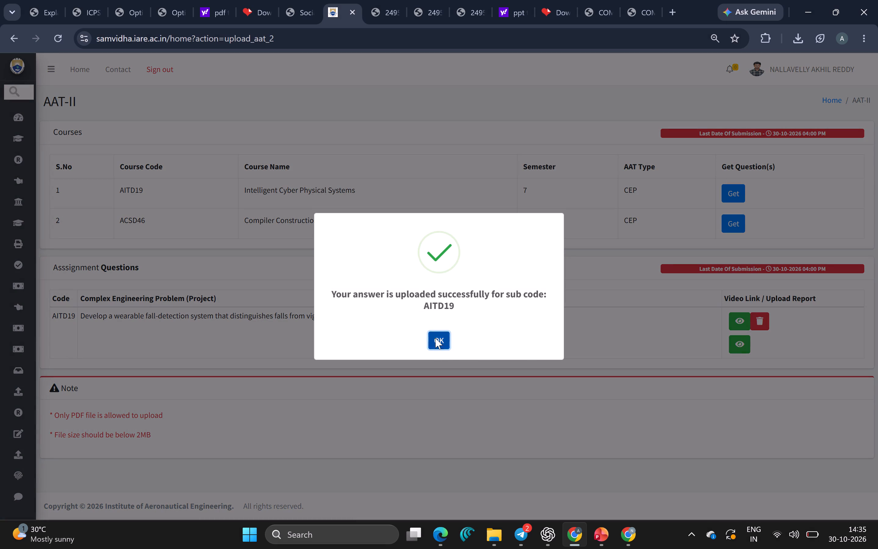
# Open the uploaded AITD19 report to check its cover page and self-assessment form, and close that browser window.
pyautogui.click(742, 344)
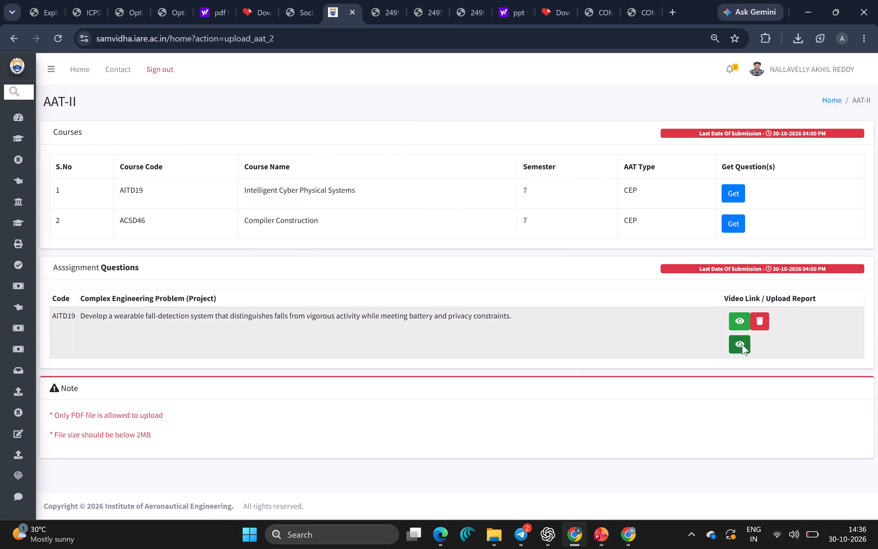
pyautogui.scroll(-3, 622, 359)
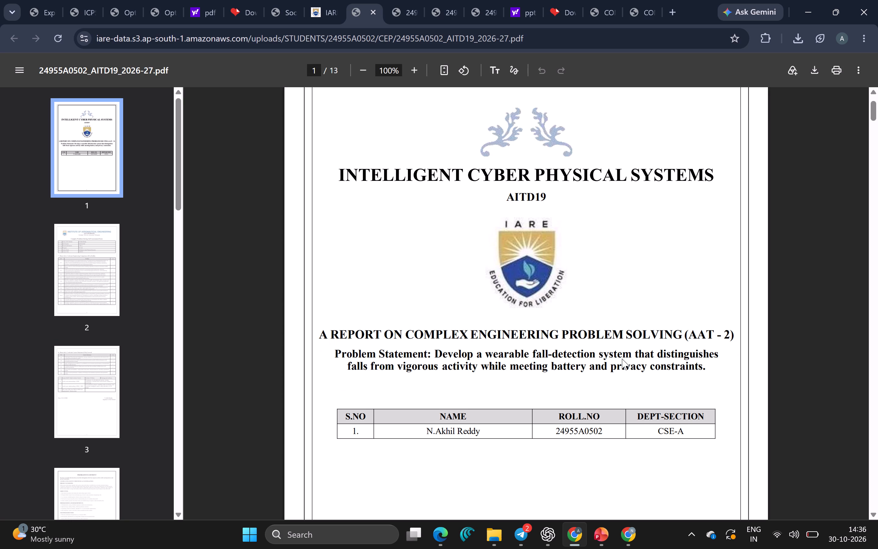
pyautogui.scroll(-4, 622, 359)
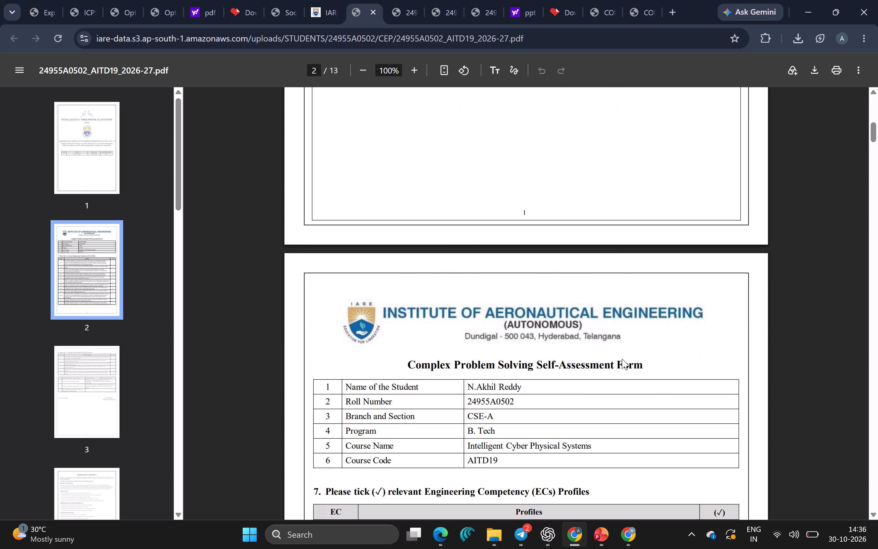
pyautogui.click(877, 0)
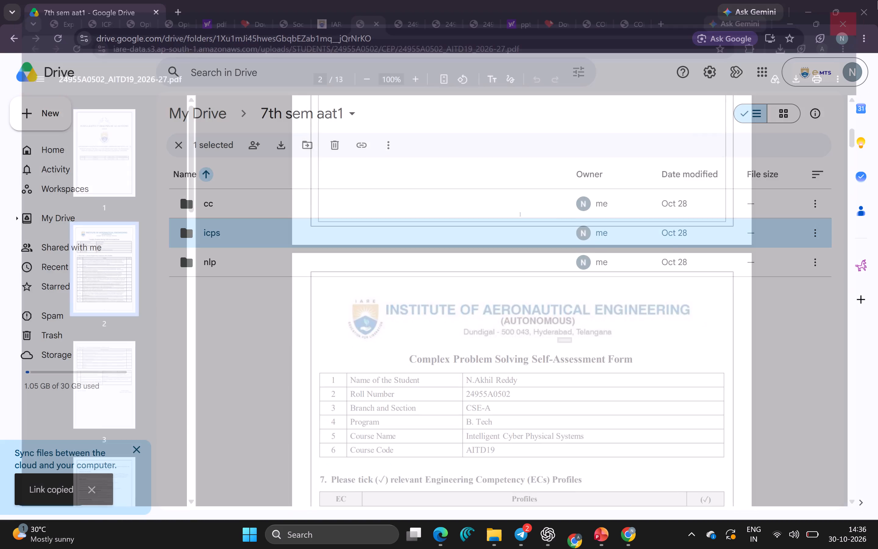